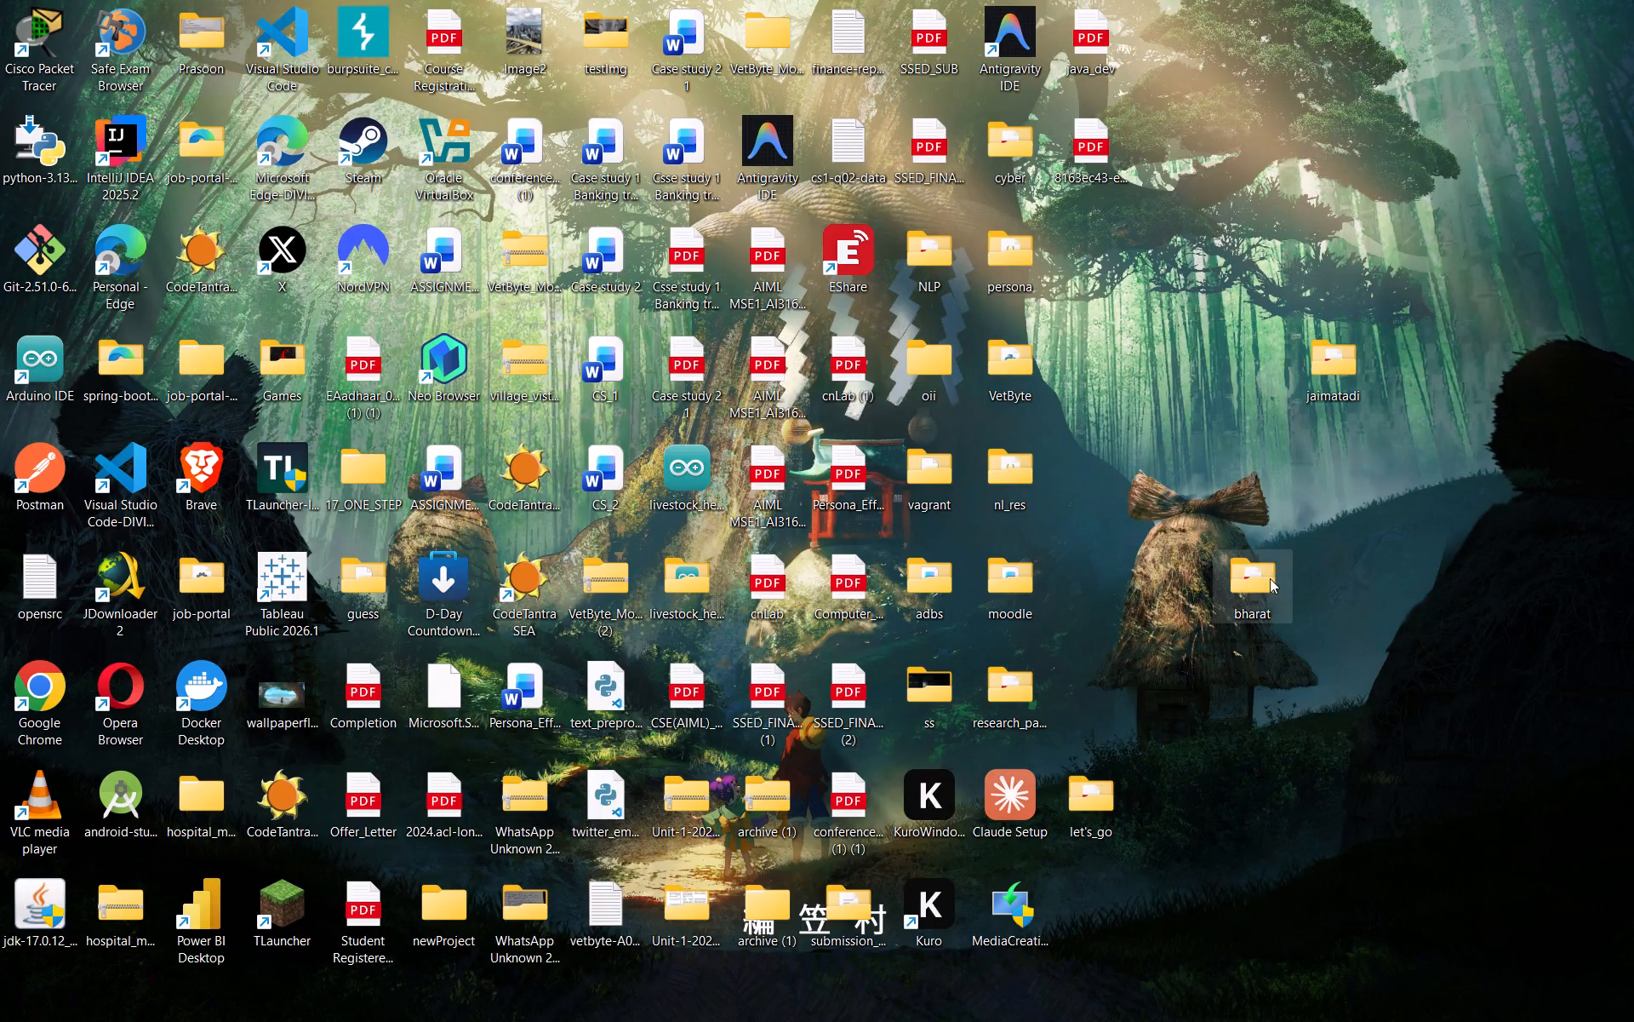
Open main.tex from persona_paper_overleaf inside the let's_go folder's final_one archive and copy its entire source.
{"action": "double_click", "coordinate": [1091, 801]}
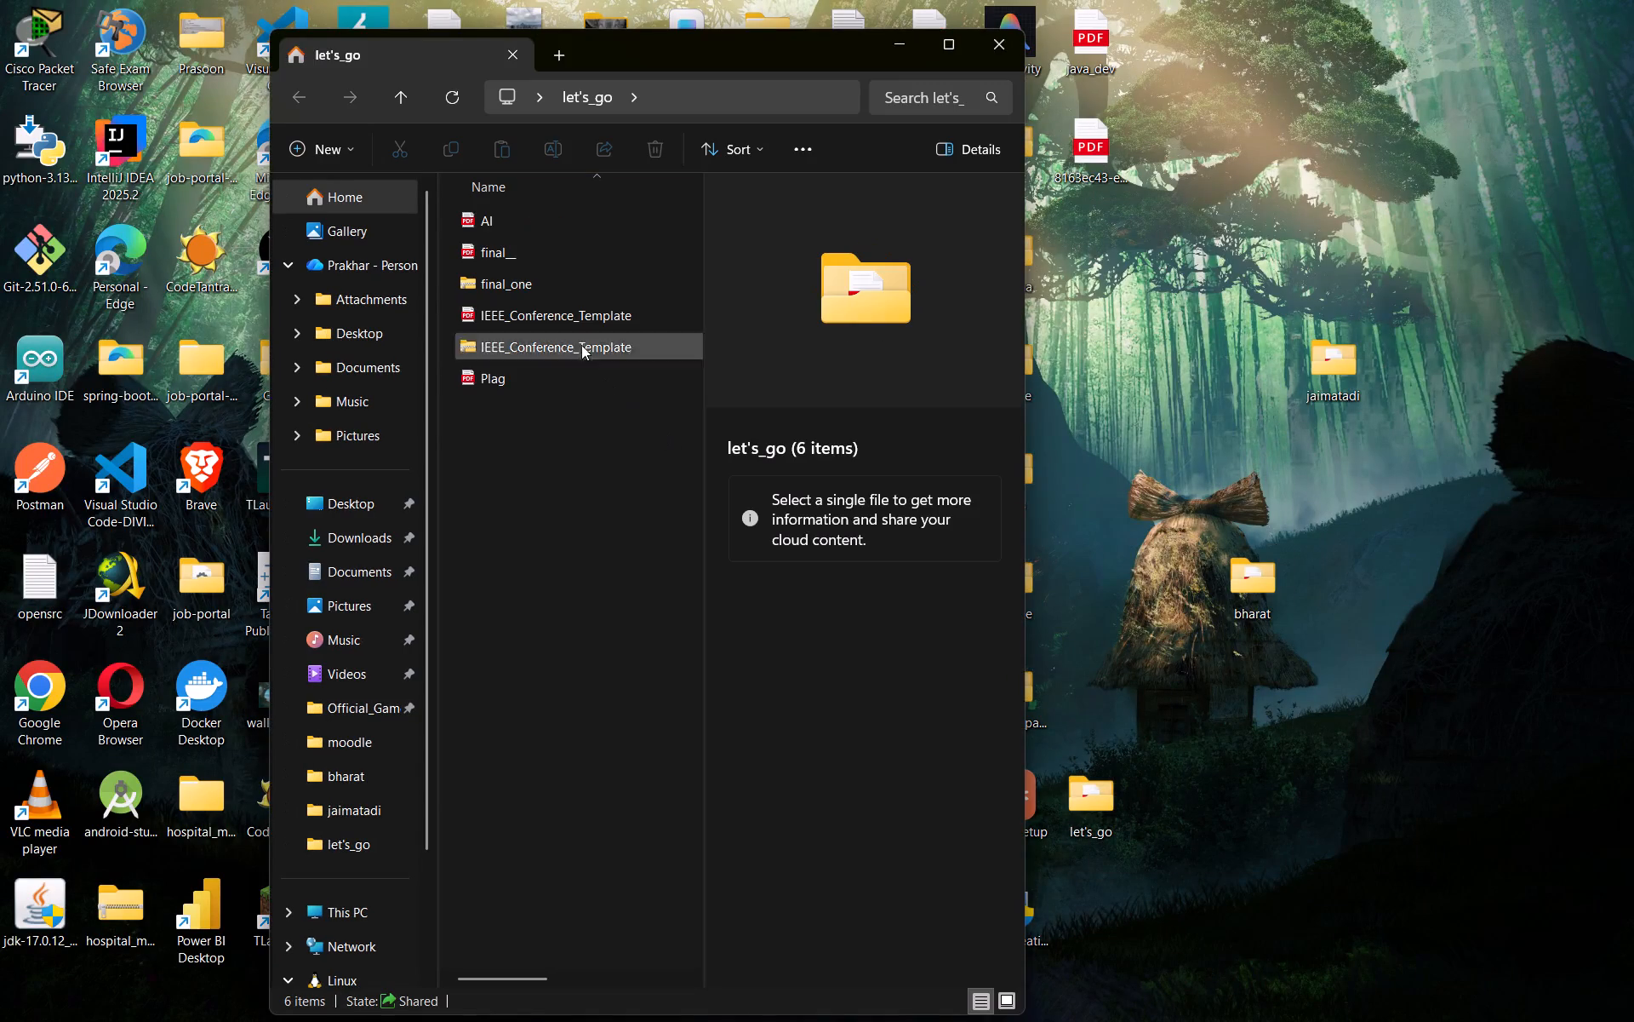
{"action": "double_click", "coordinate": [490, 277]}
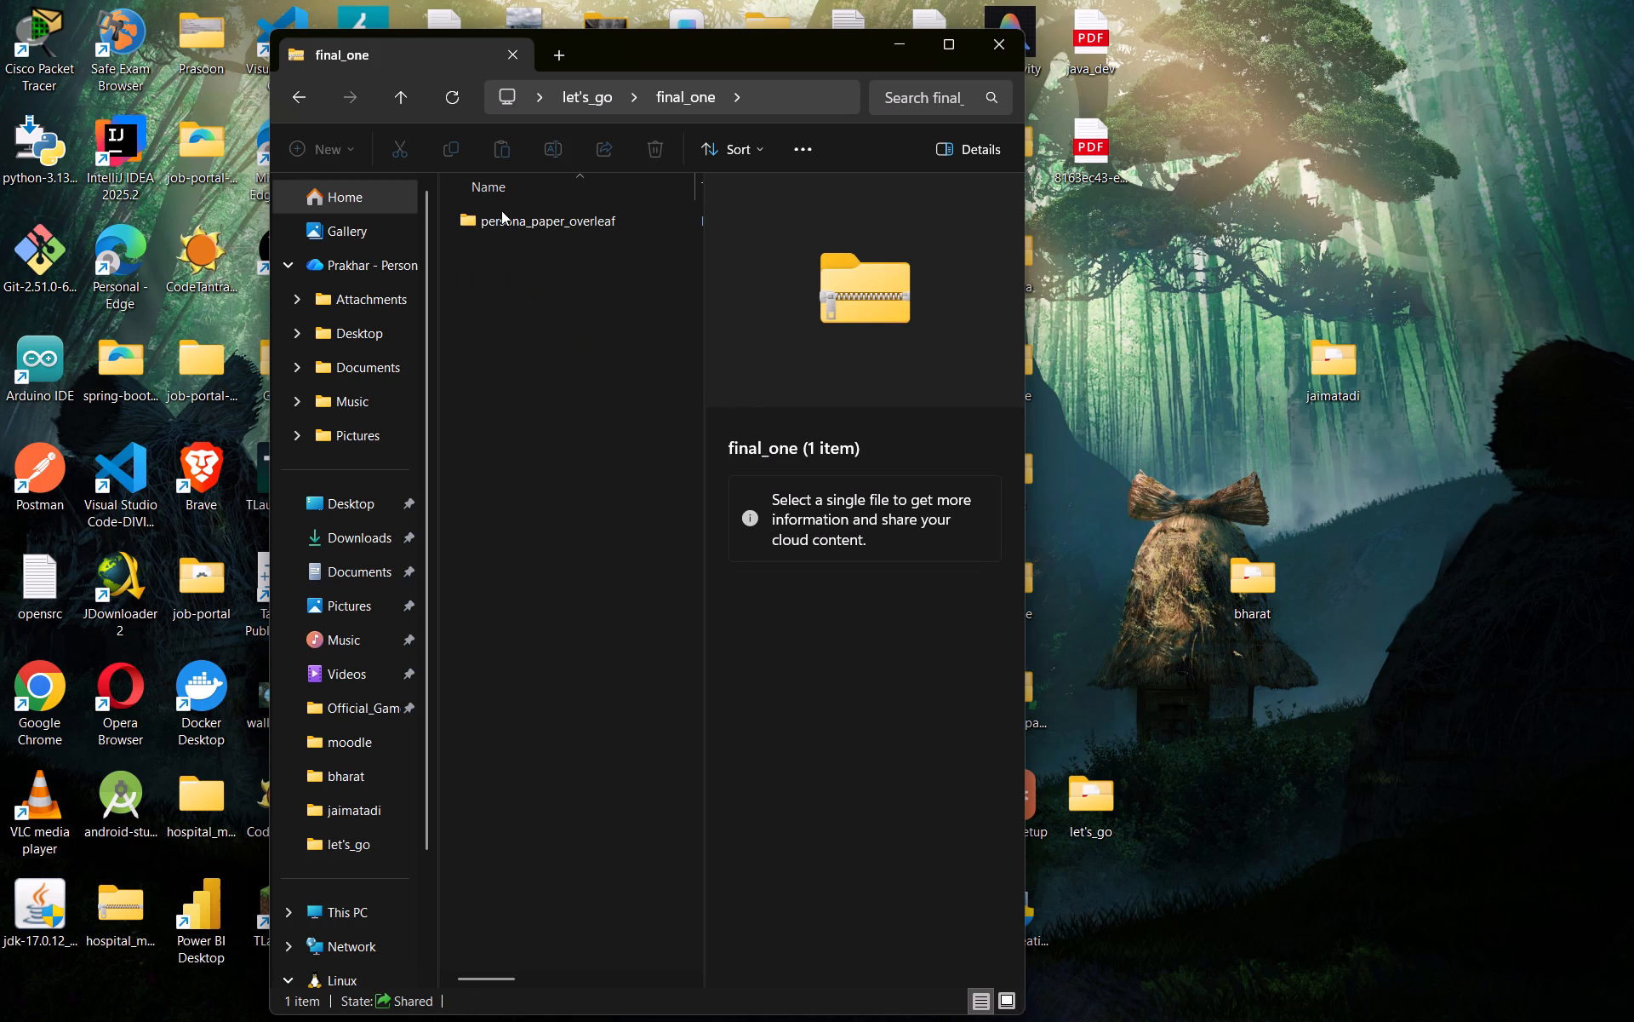
{"action": "double_click", "coordinate": [501, 210]}
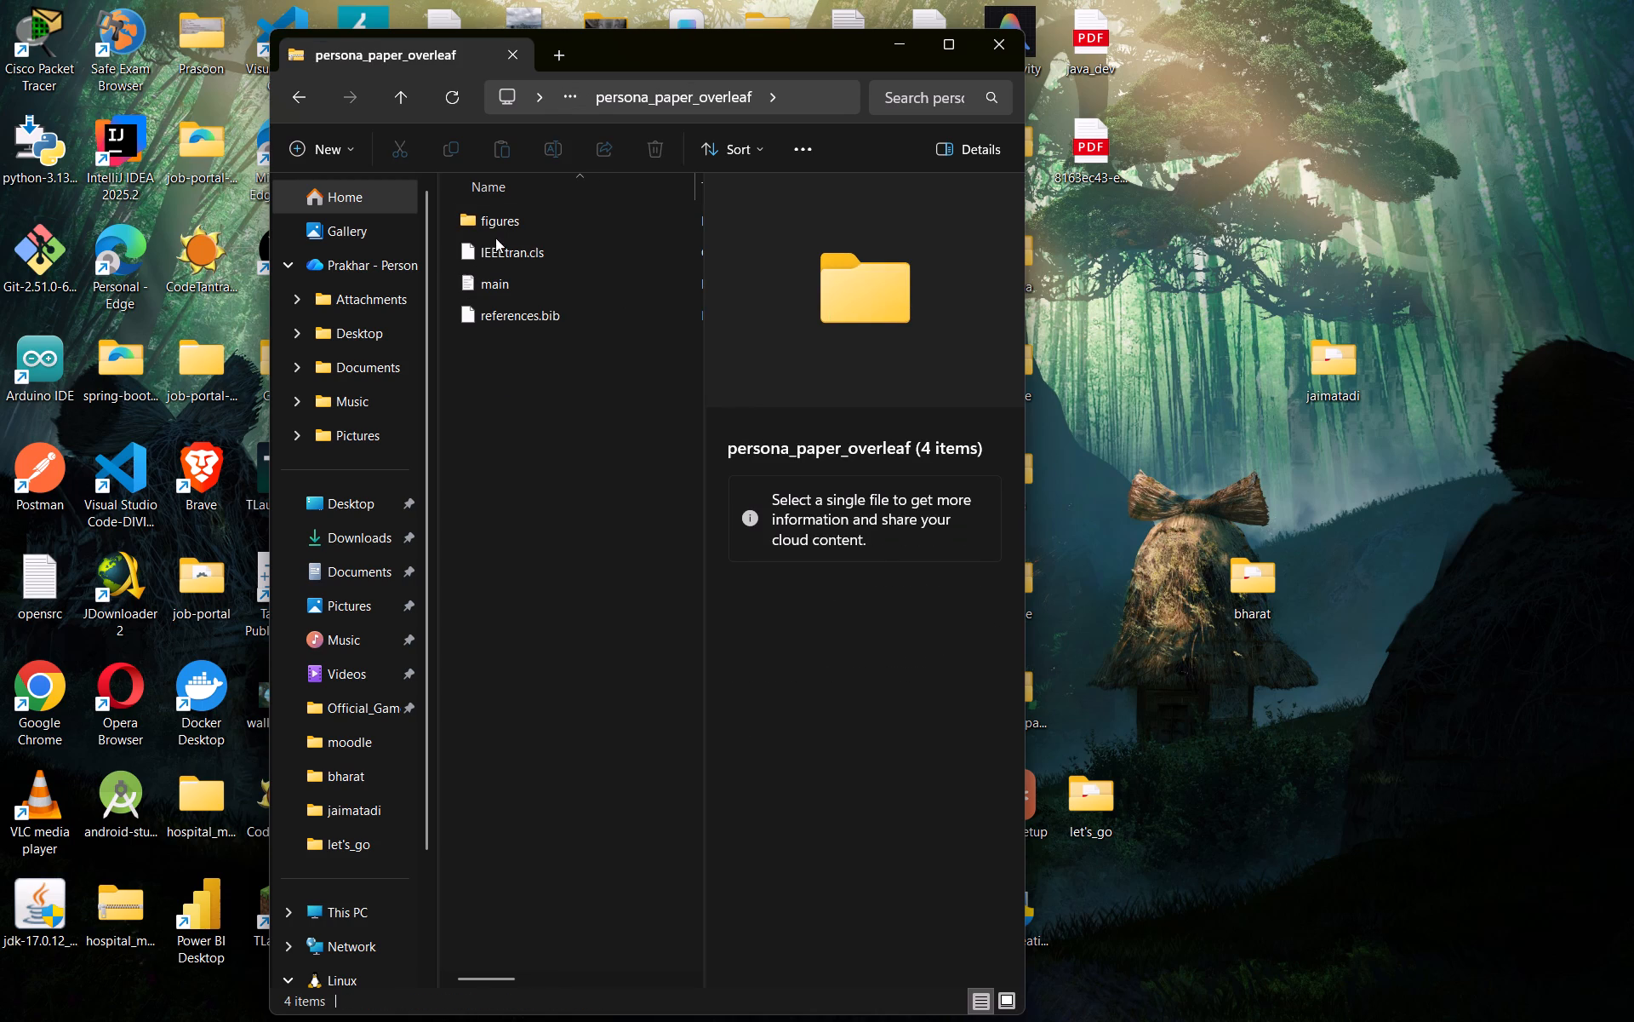
{"action": "double_click", "coordinate": [488, 284]}
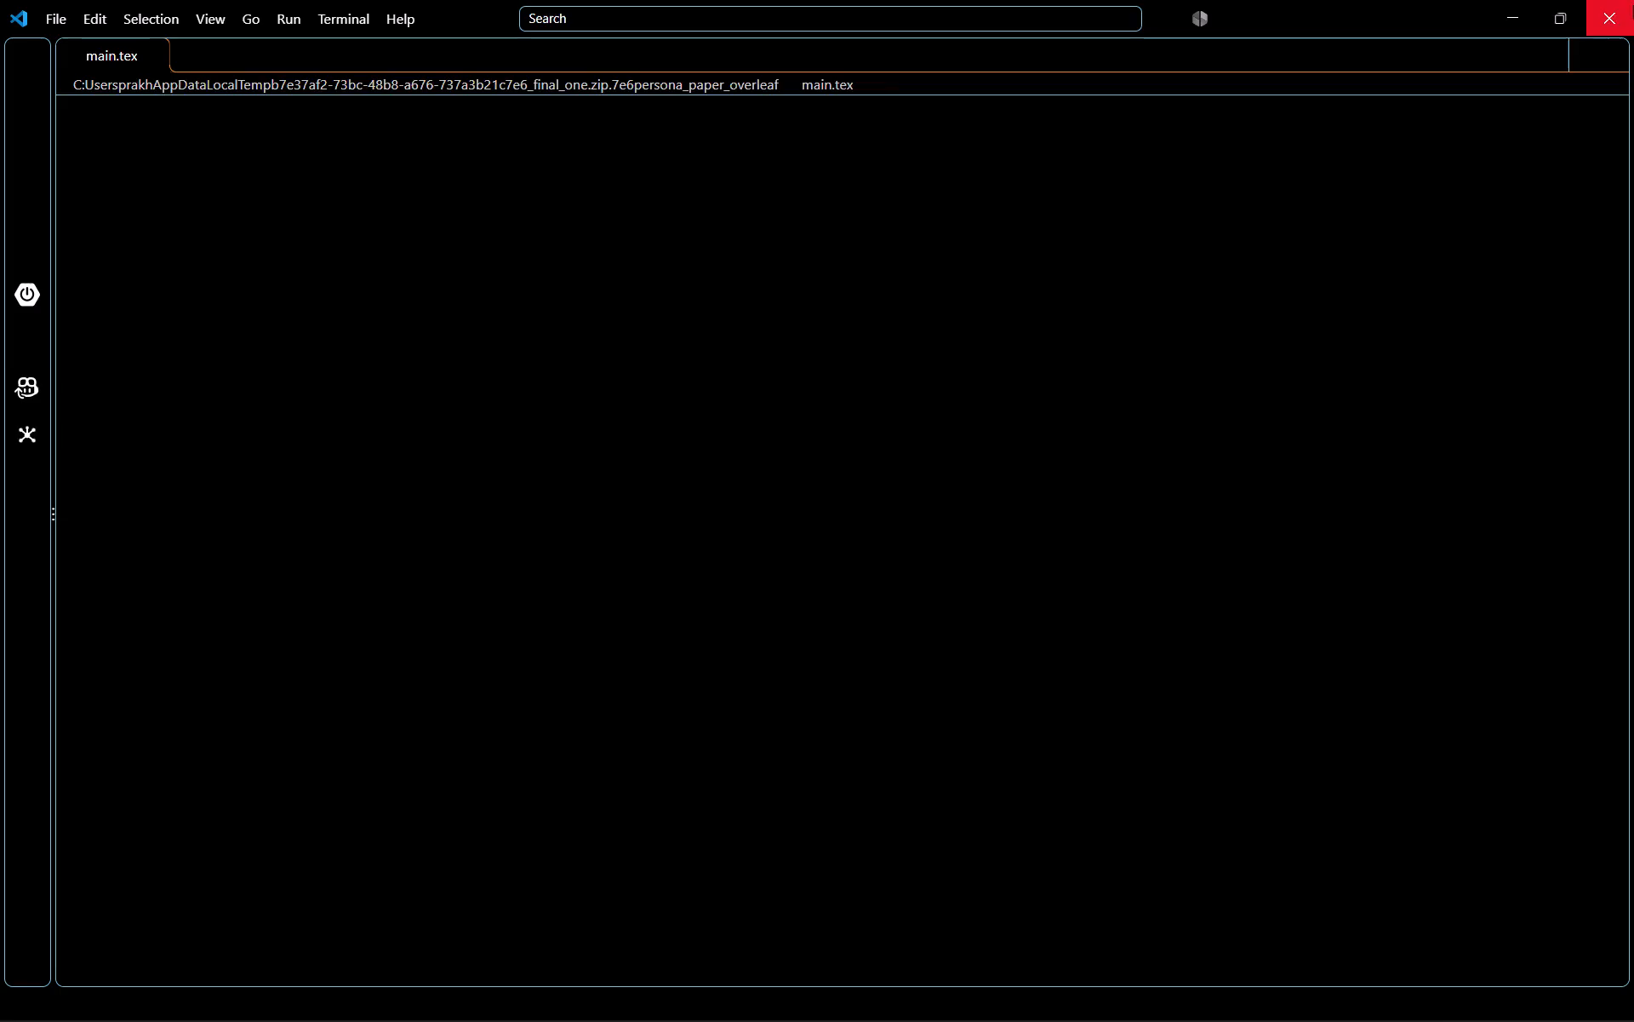
{"action": "left_click", "coordinate": [1609, 14]}
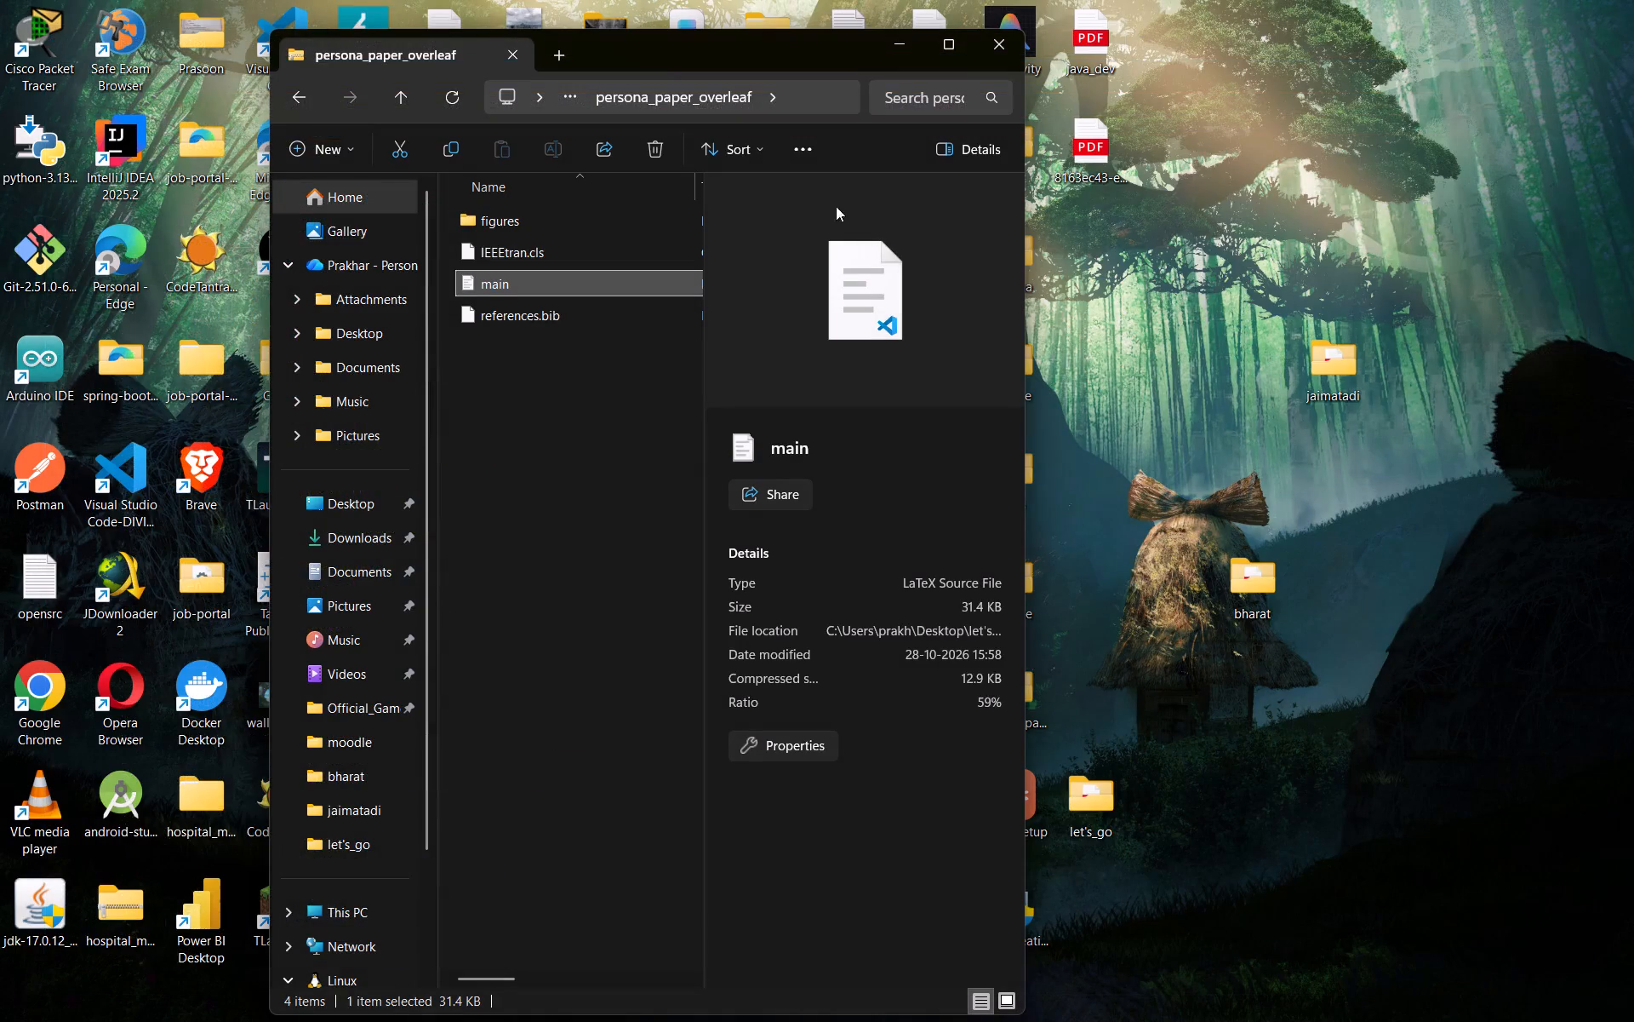
{"action": "double_click", "coordinate": [571, 290]}
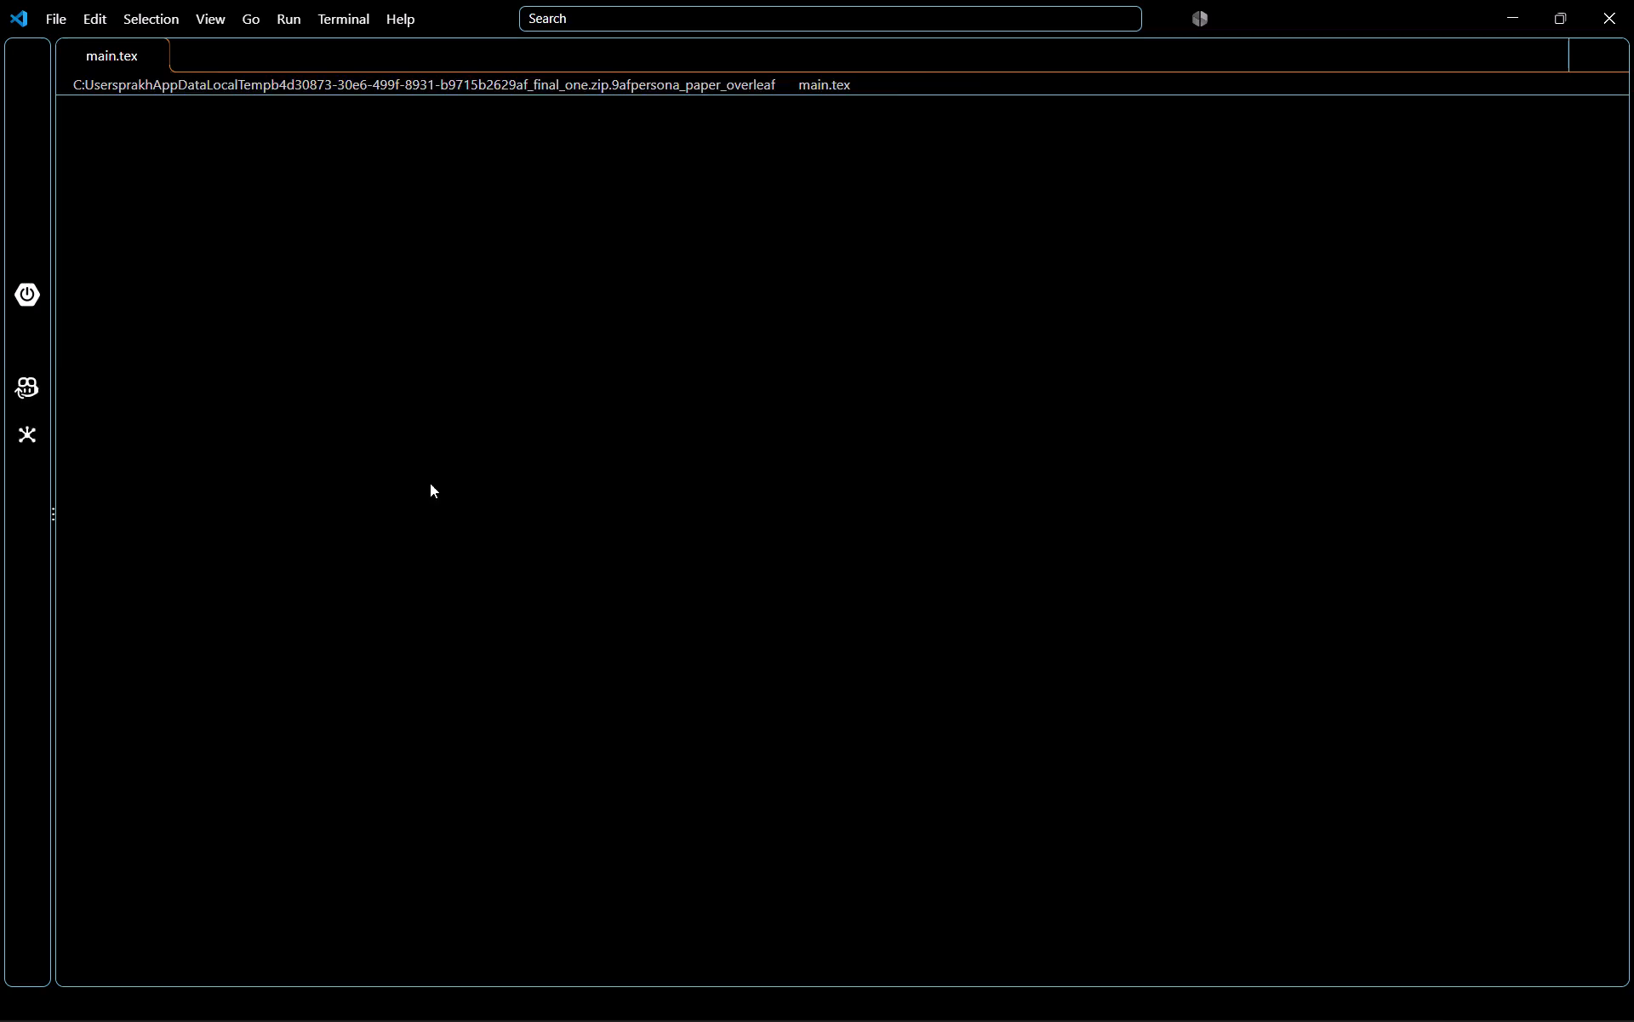
{"action": "left_click", "coordinate": [489, 506]}
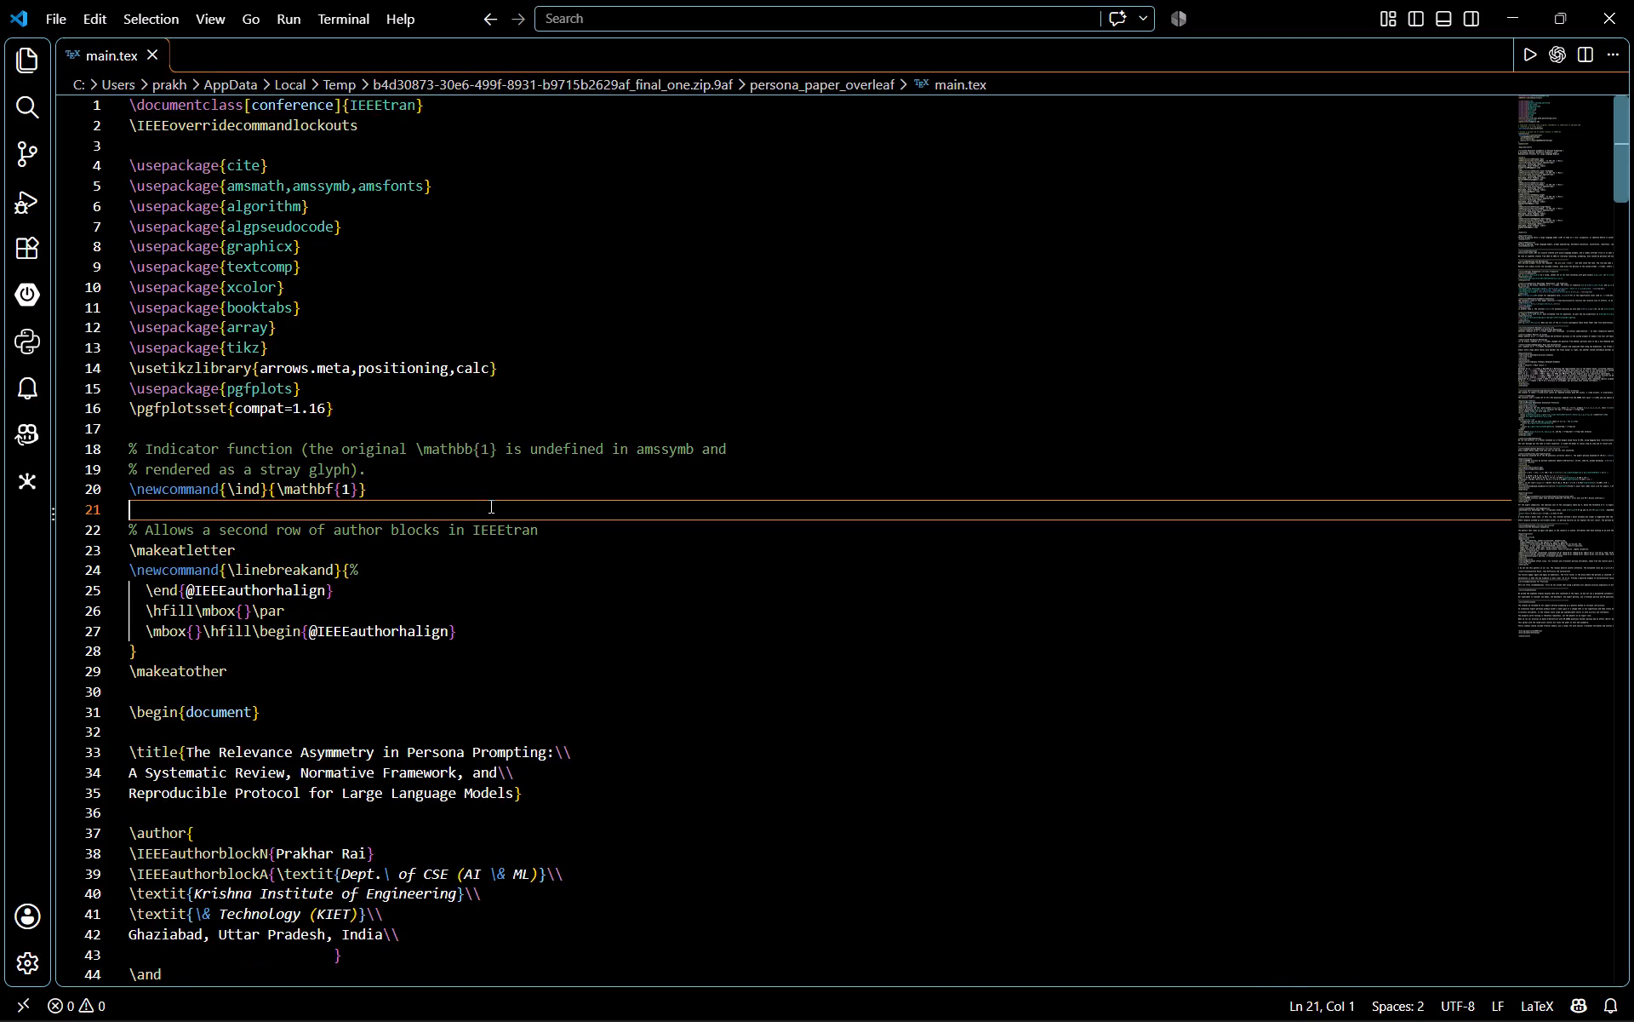
{"action": "key", "text": "ctrl+a"}
{"action": "key", "text": "ctrl+c"}
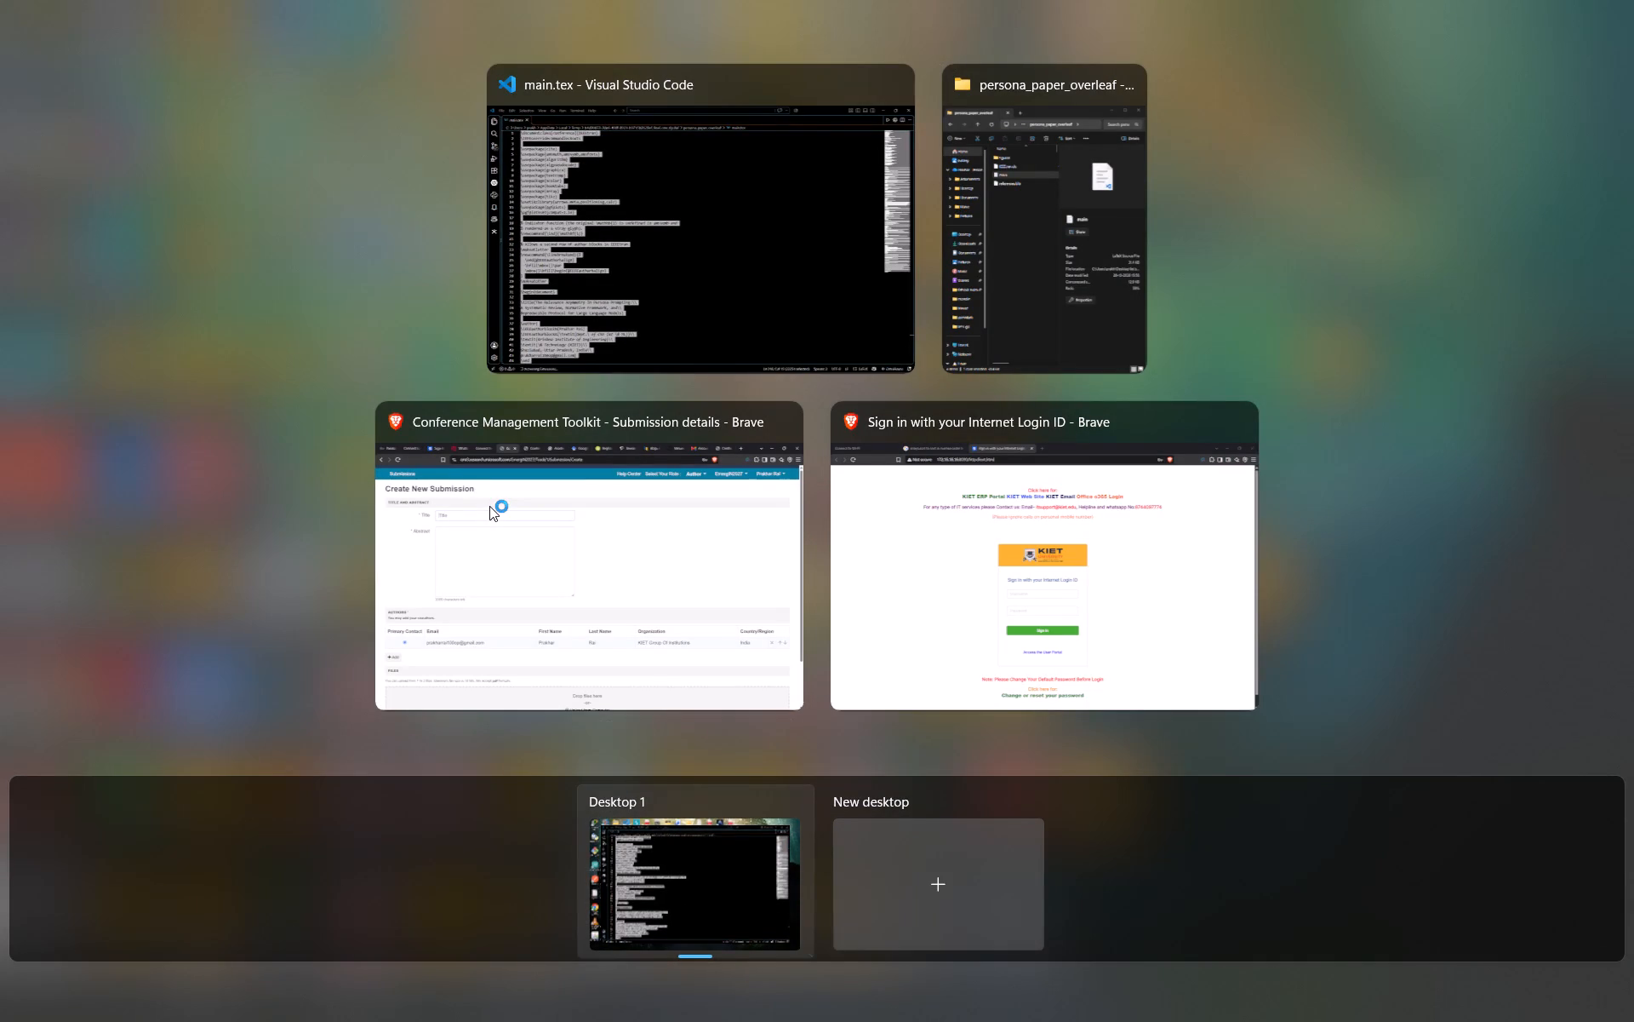
Switch to the Brave window with the conference submission form and search for overleaf in a new tab.
{"action": "left_click", "coordinate": [625, 489]}
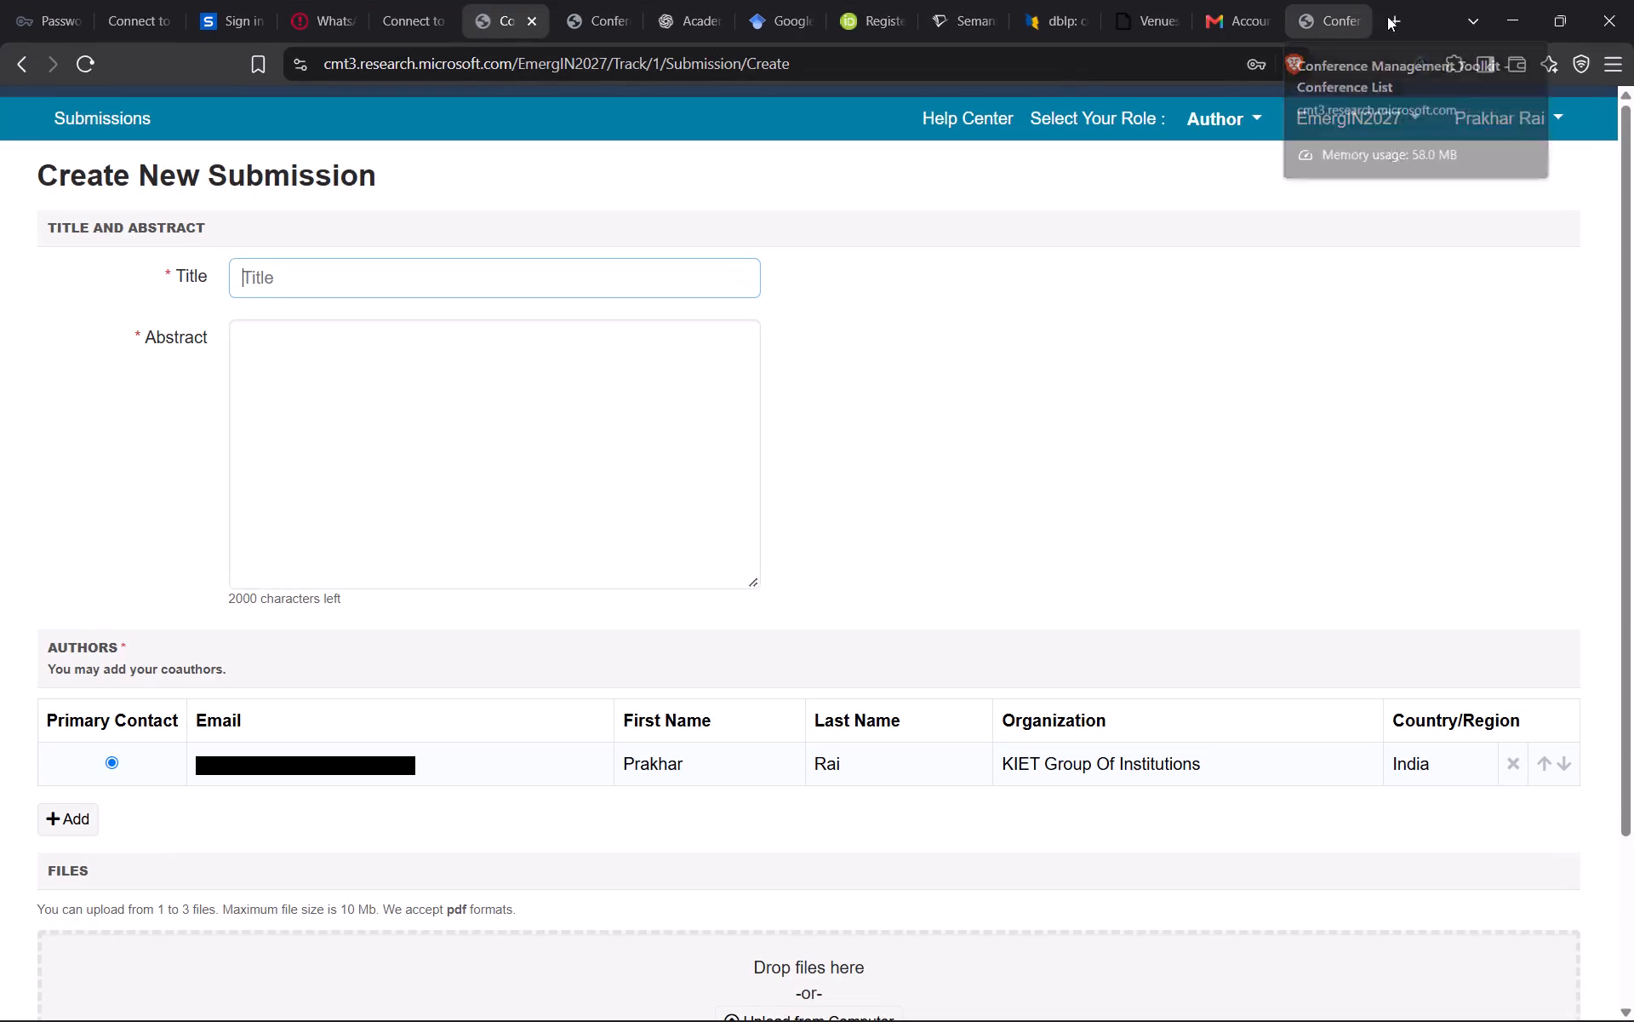
{"action": "left_click", "coordinate": [1387, 16]}
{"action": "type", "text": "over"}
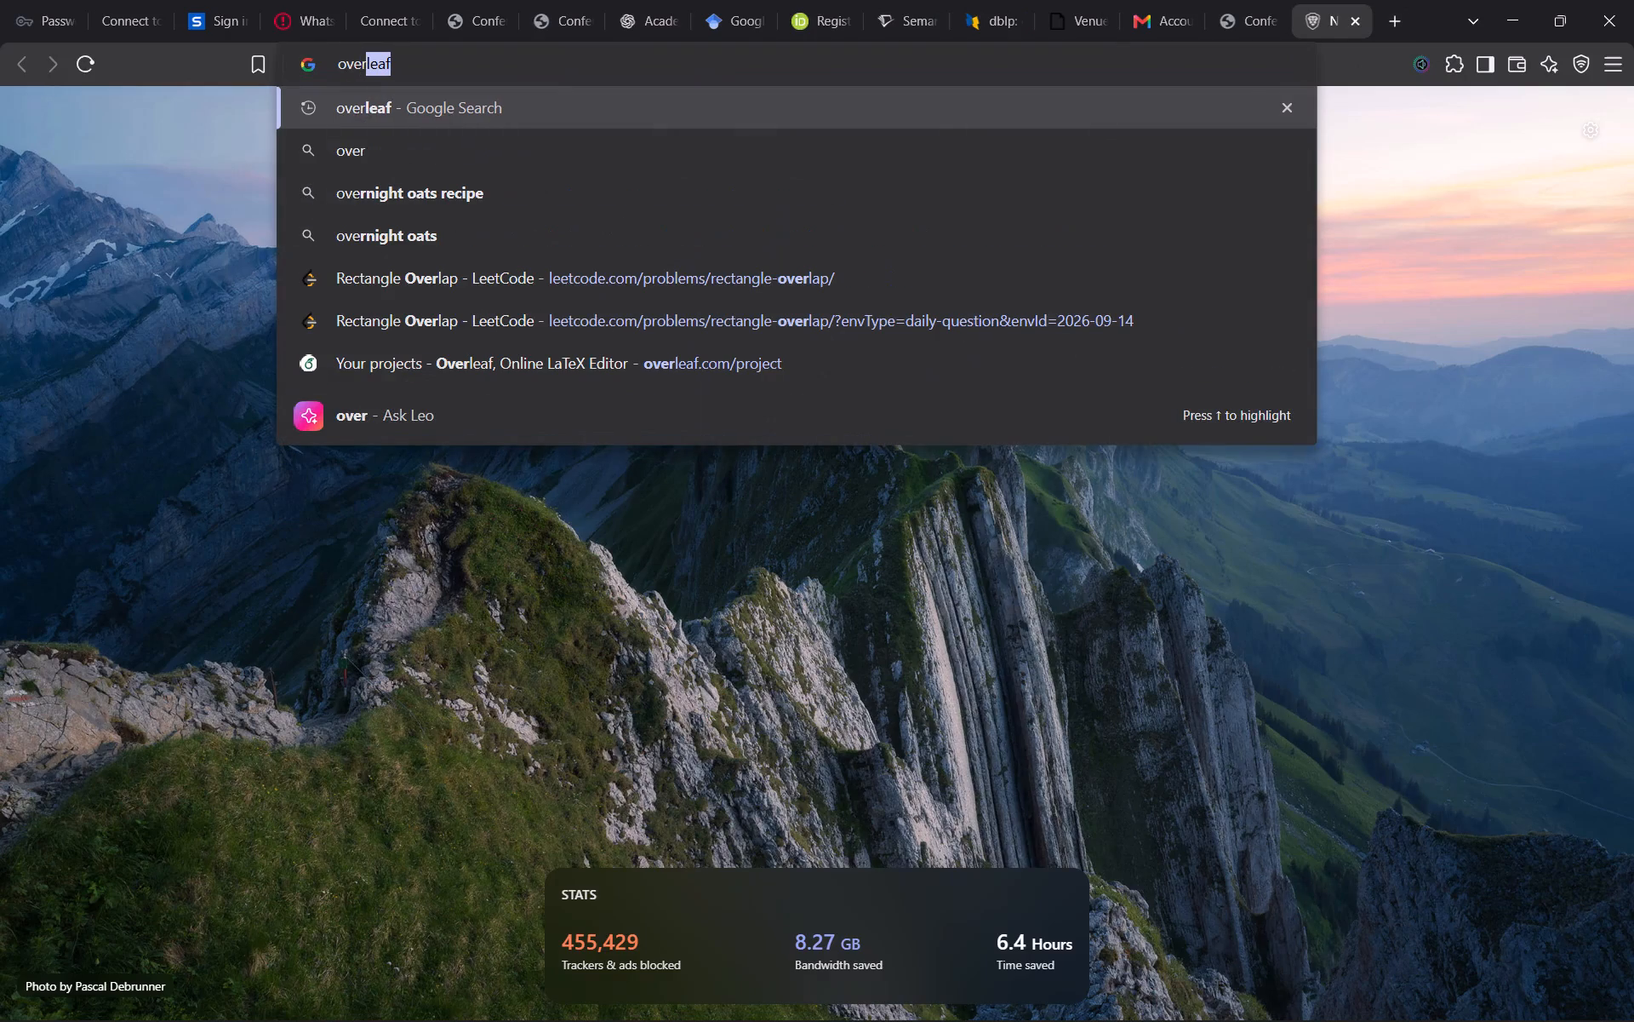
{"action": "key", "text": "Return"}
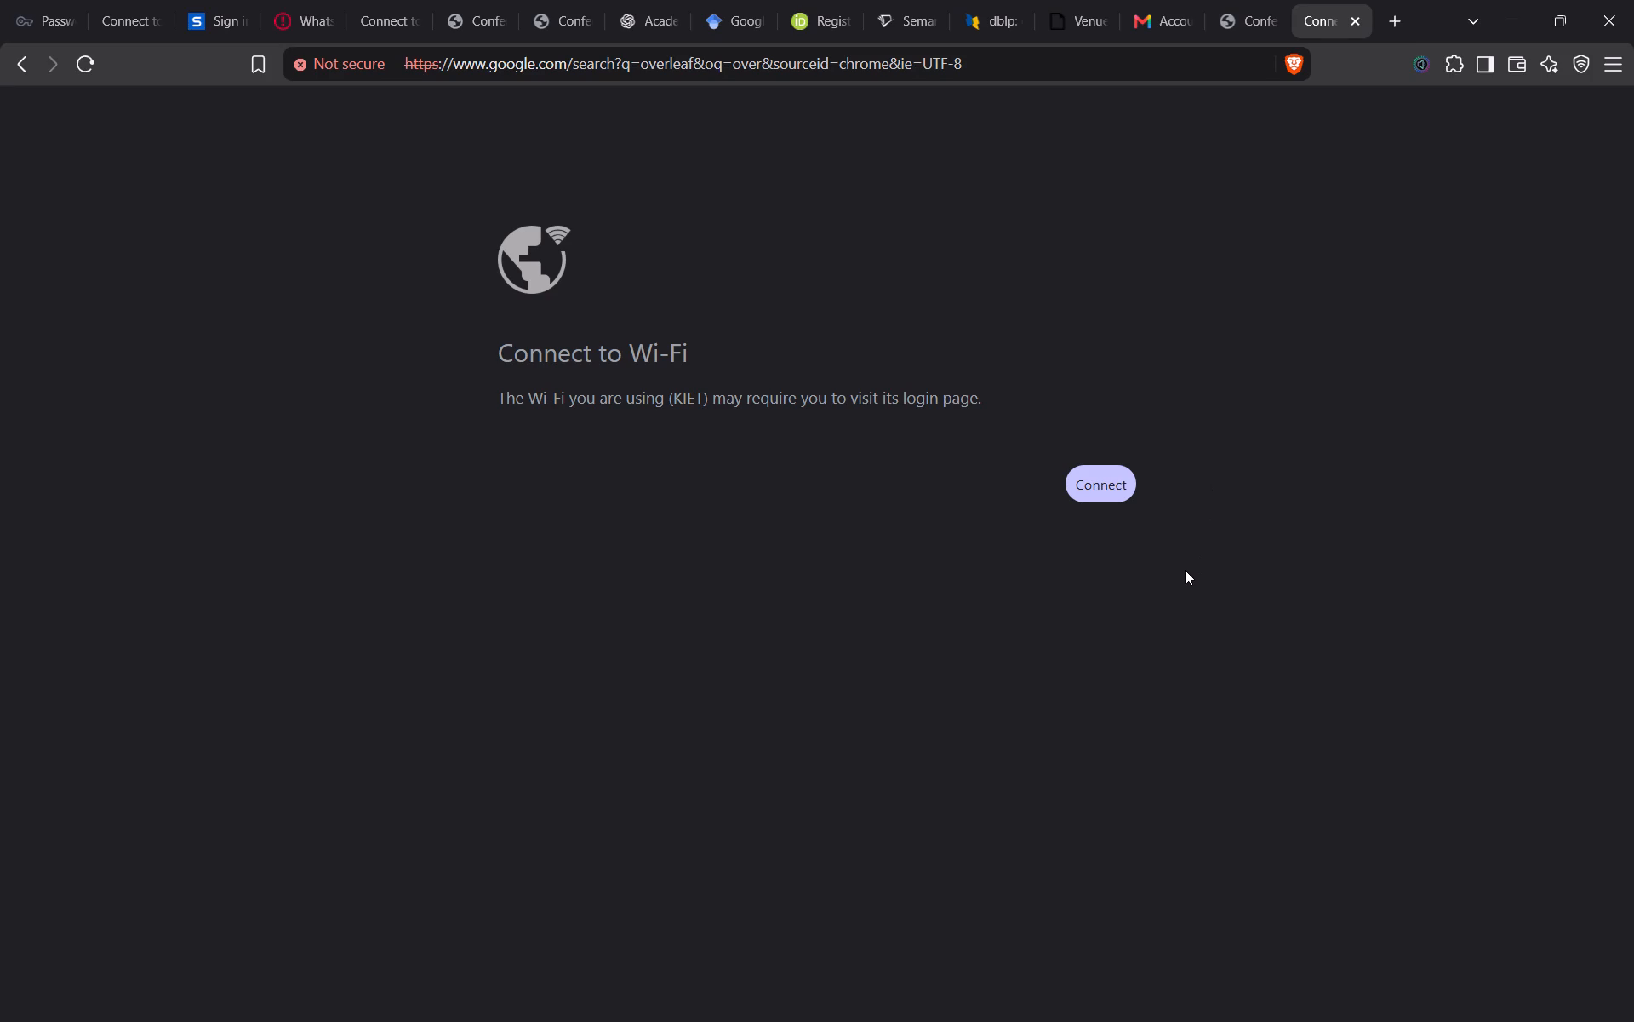
Switch the Wi-Fi connection from KIET to the iot network.
{"action": "left_click", "coordinate": [1453, 993]}
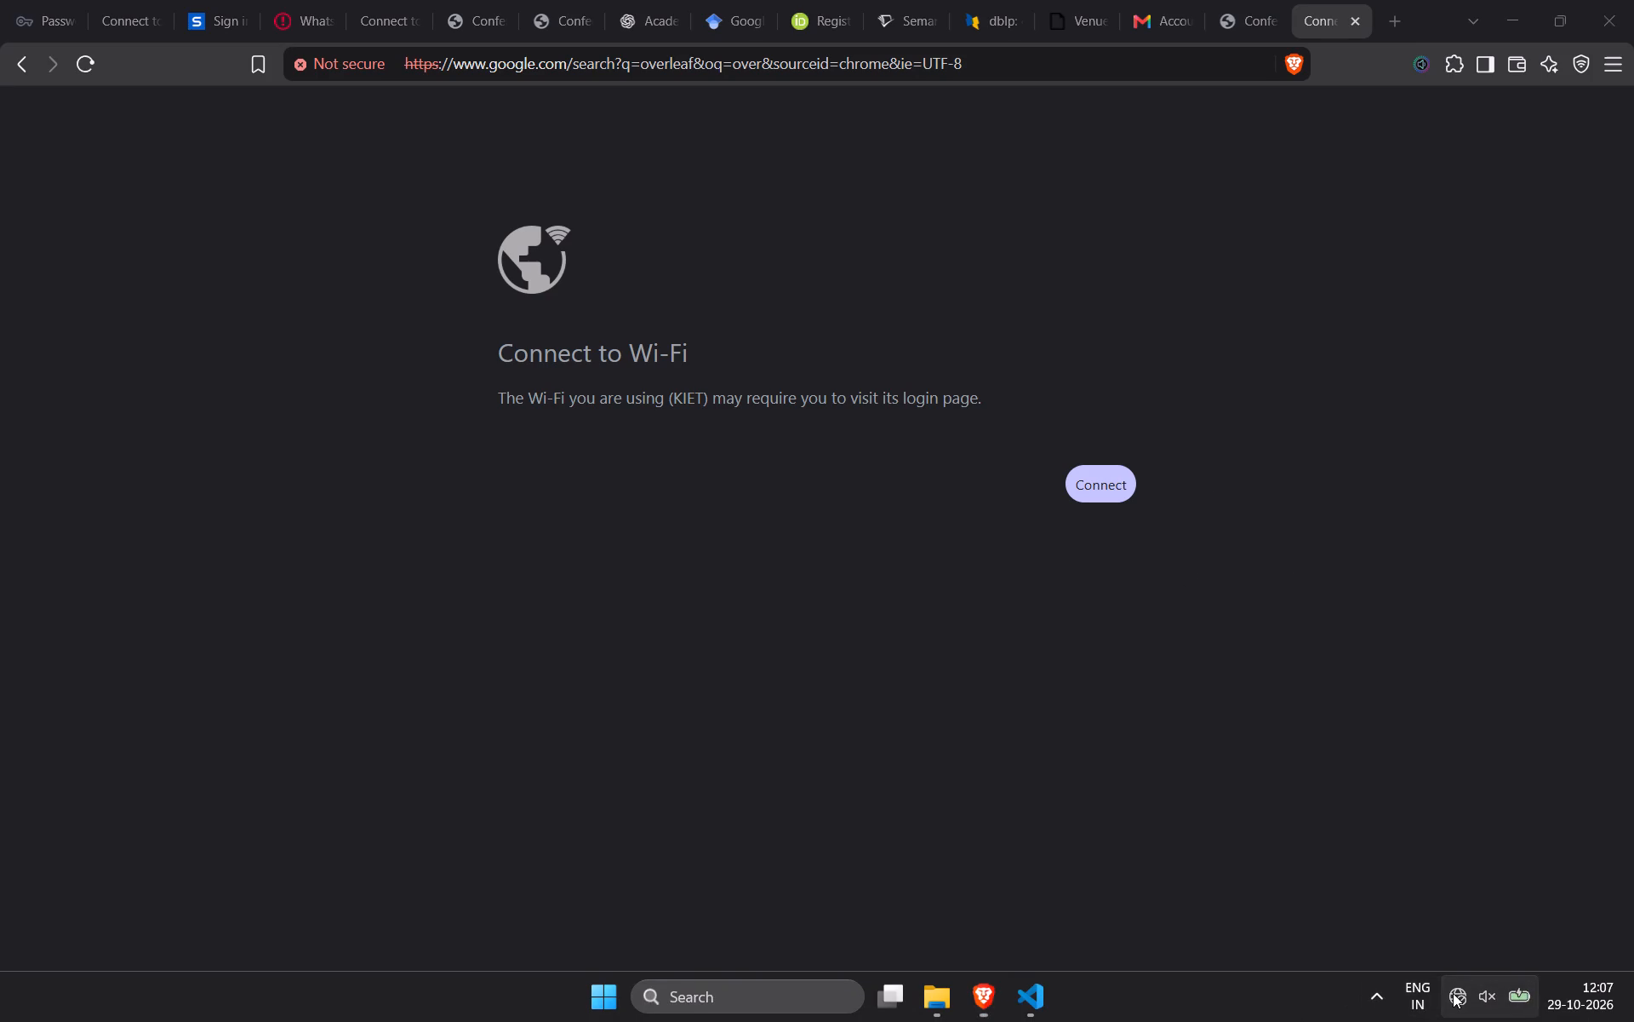
{"action": "left_click", "coordinate": [1331, 594]}
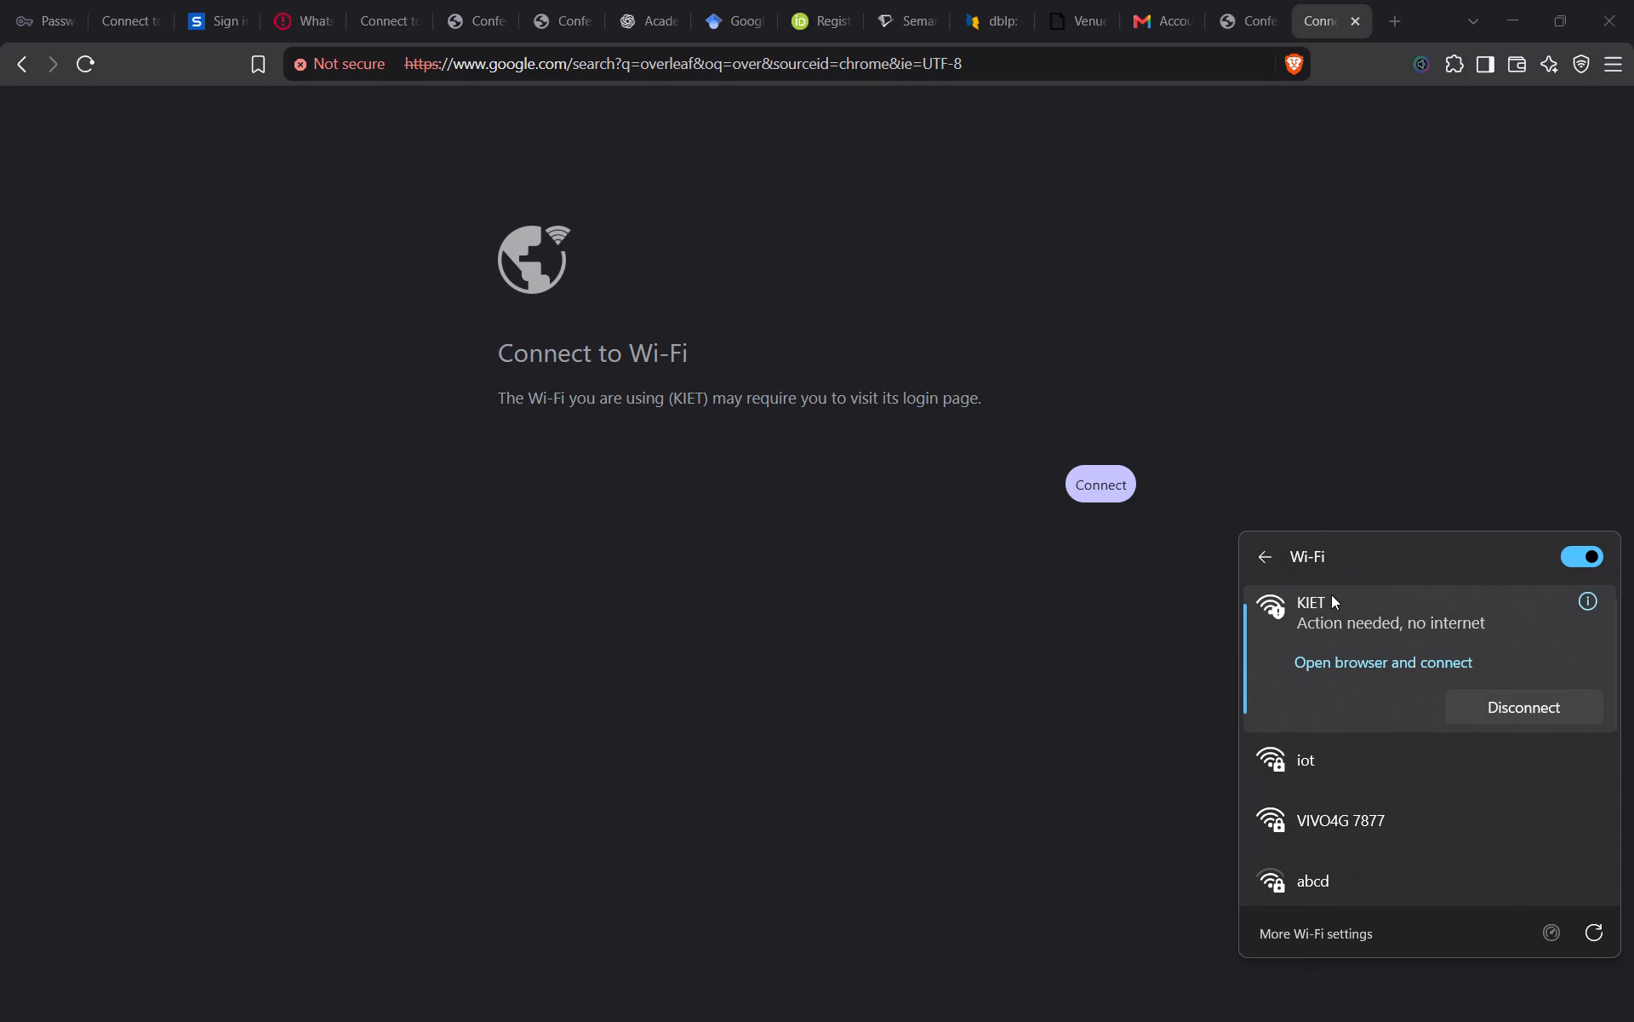
{"action": "left_click", "coordinate": [1316, 767]}
{"action": "left_click", "coordinate": [1471, 751]}
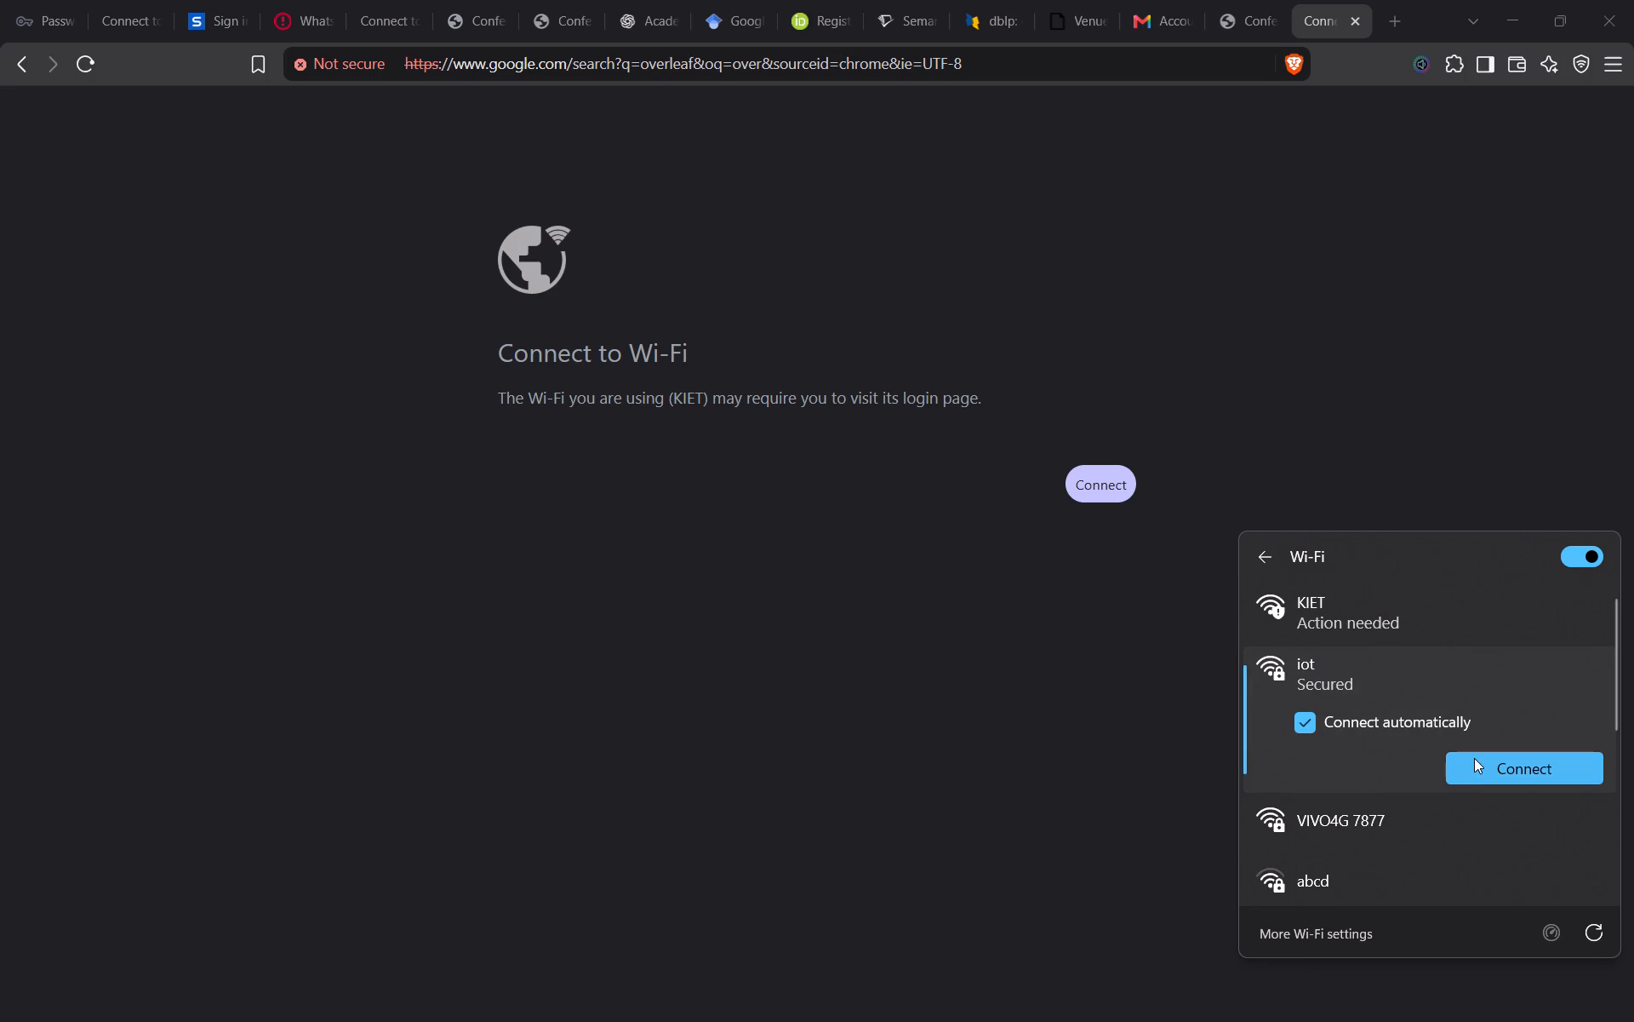
{"action": "left_click", "coordinate": [1481, 765]}
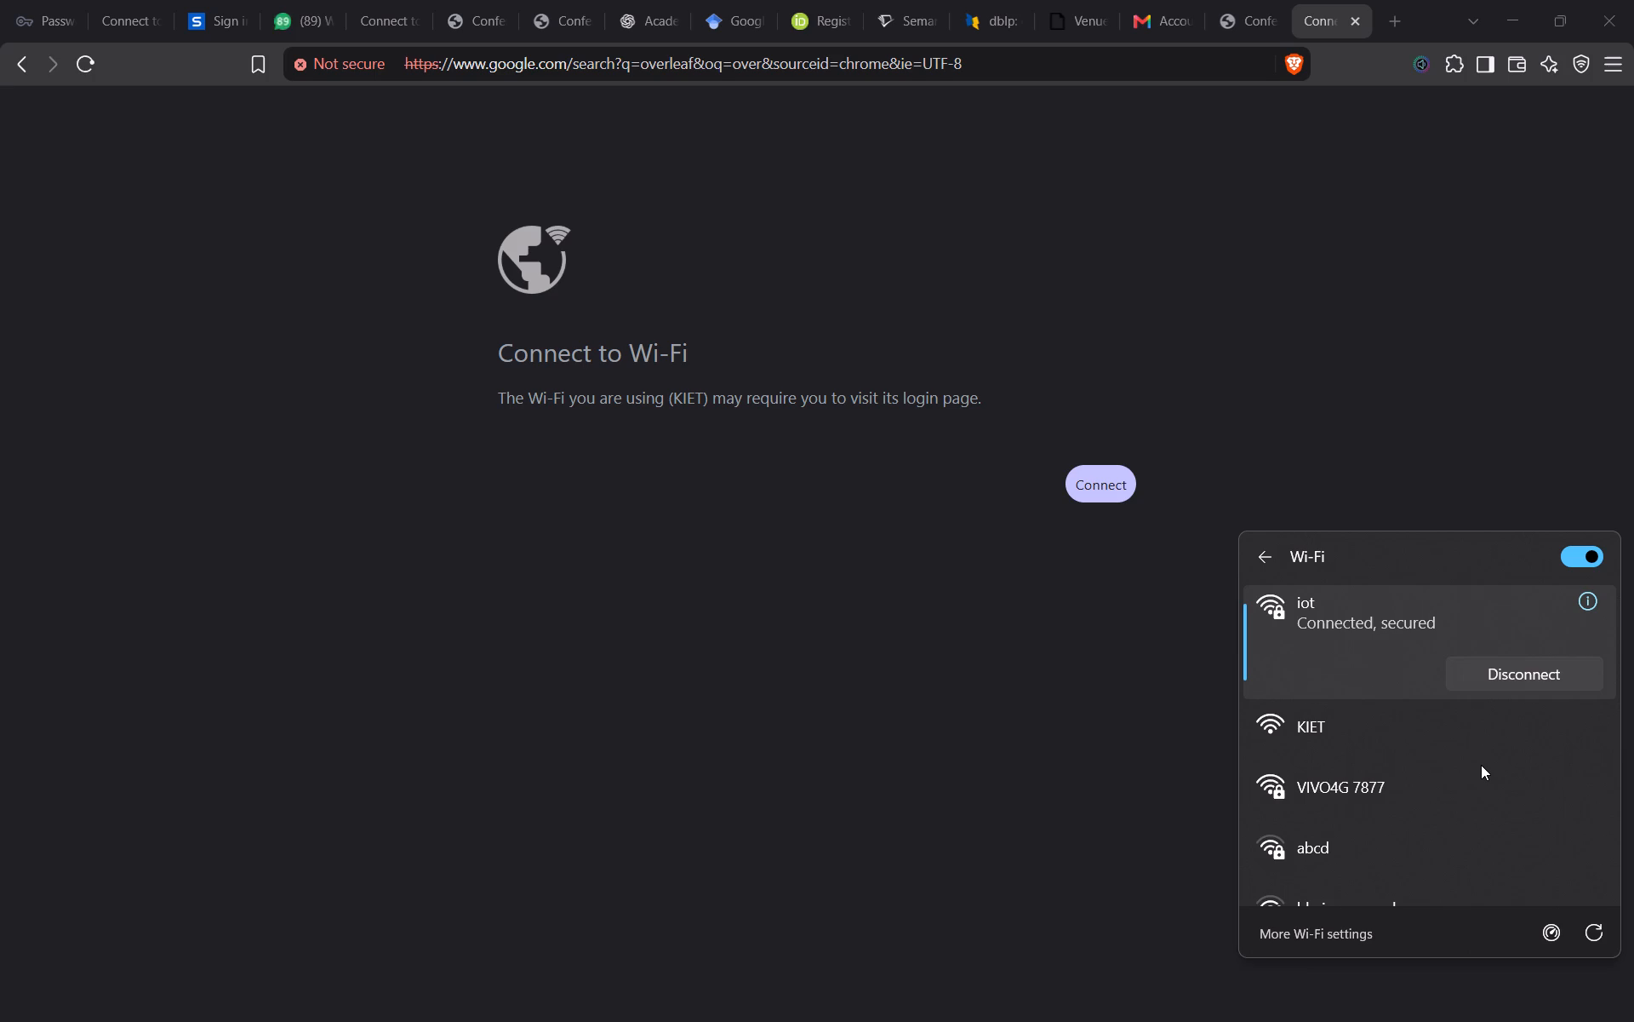
{"action": "left_click", "coordinate": [1481, 765]}
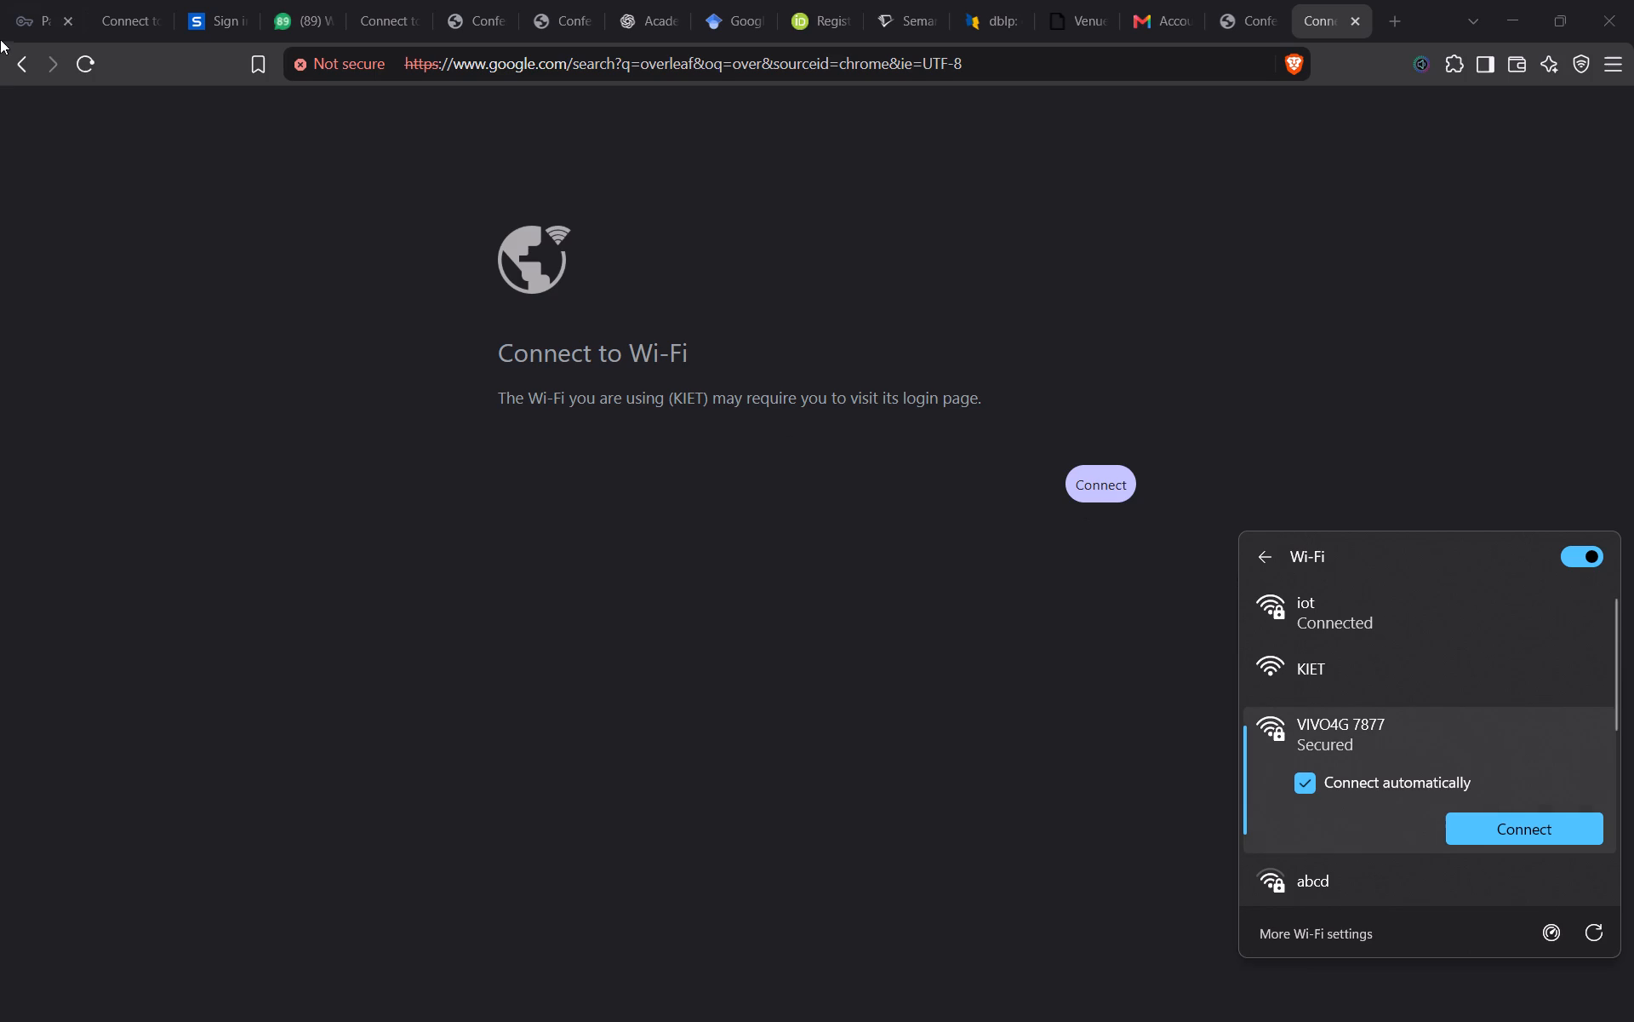
Reload the overleaf search and open the Overleaf, Online LaTeX Editor site.
{"action": "left_click", "coordinate": [76, 54]}
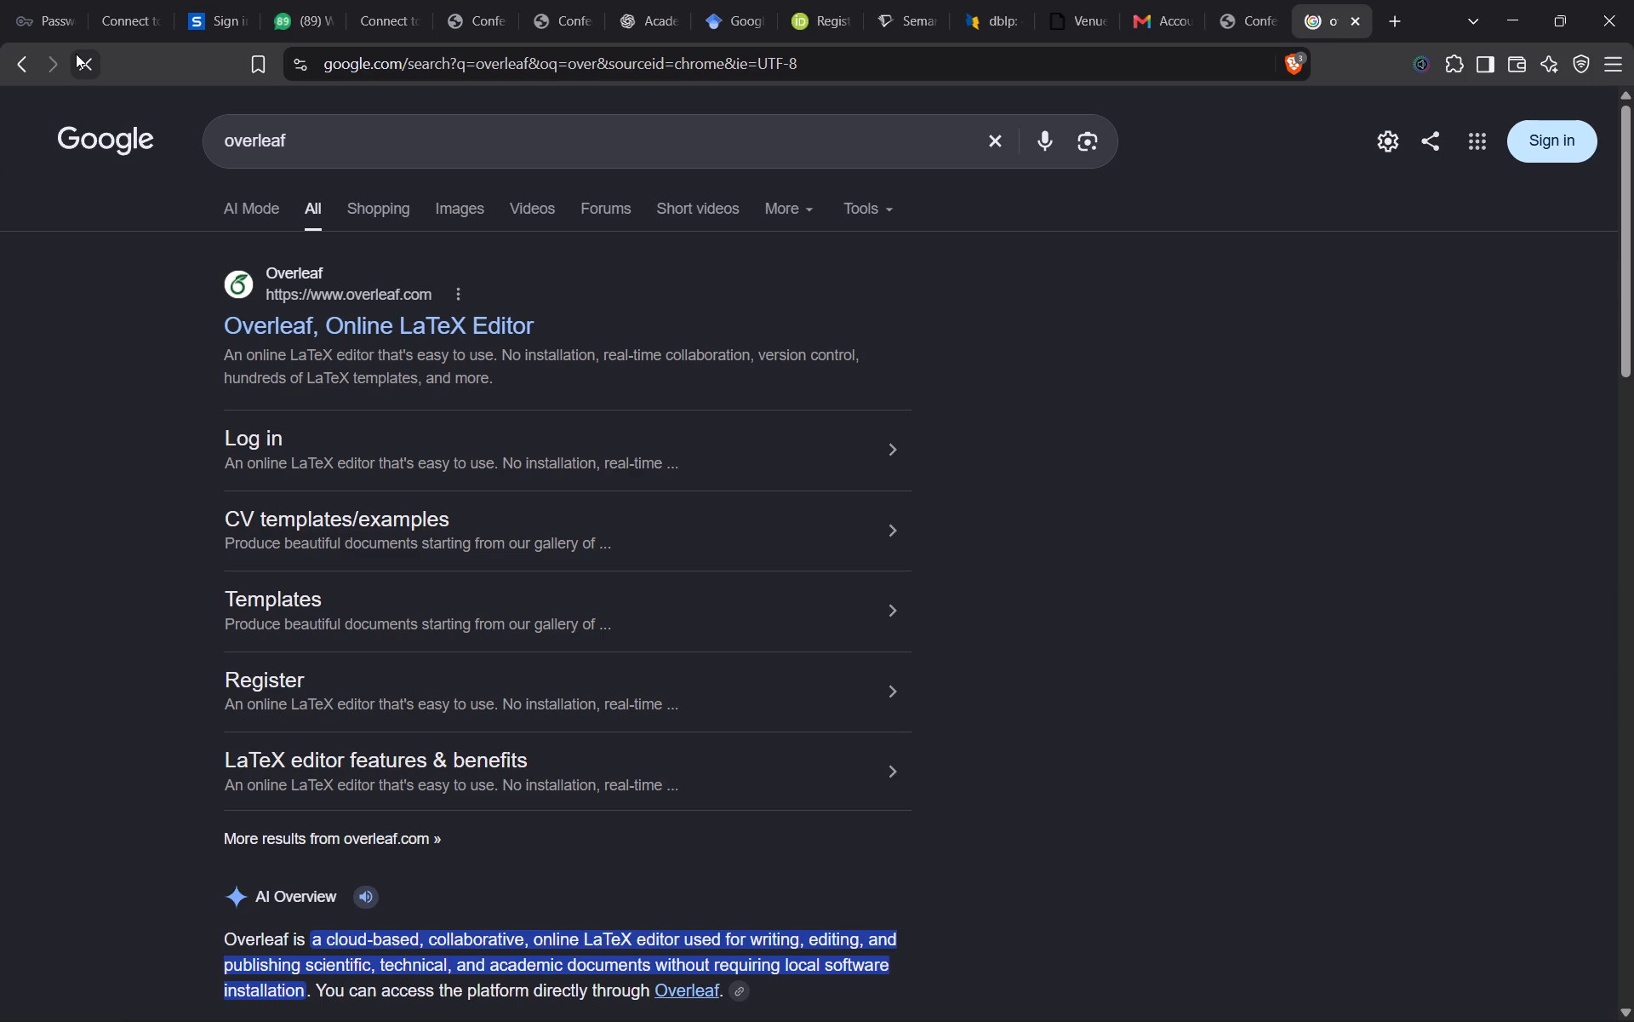
{"action": "left_click", "coordinate": [266, 318]}
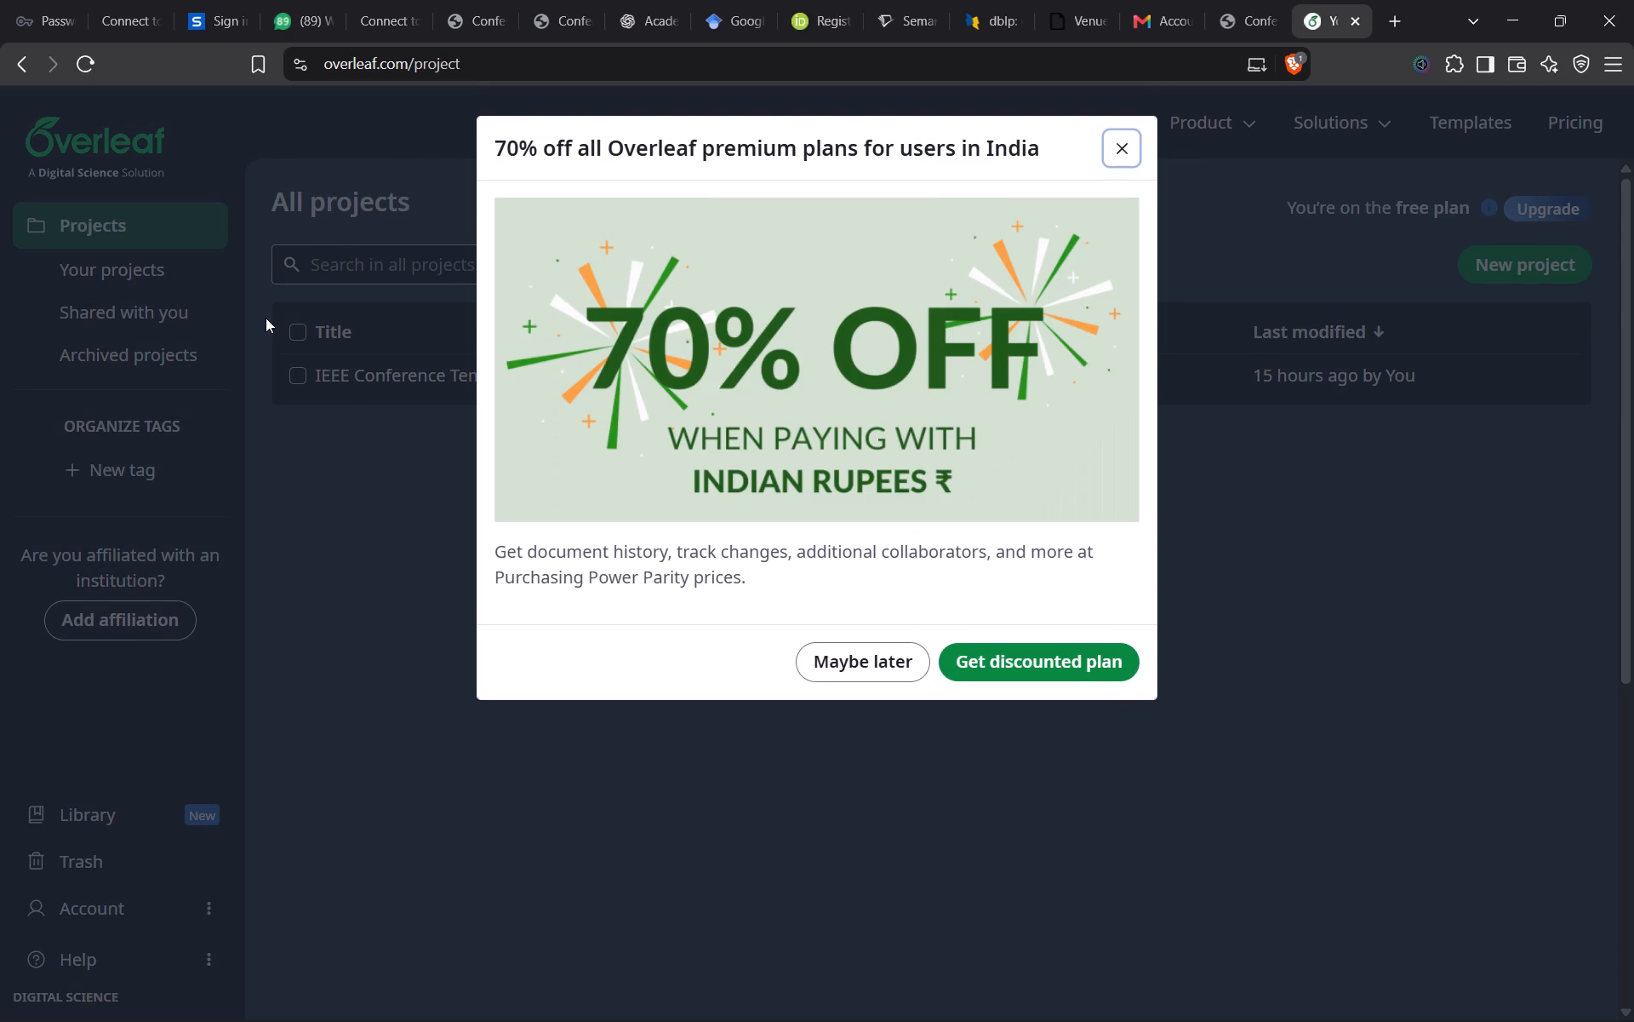
In Overleaf in the browser, dismiss the discount offer and open the IEEE Conference Template project.
{"action": "left_click", "coordinate": [1128, 139]}
{"action": "left_click", "coordinate": [437, 371]}
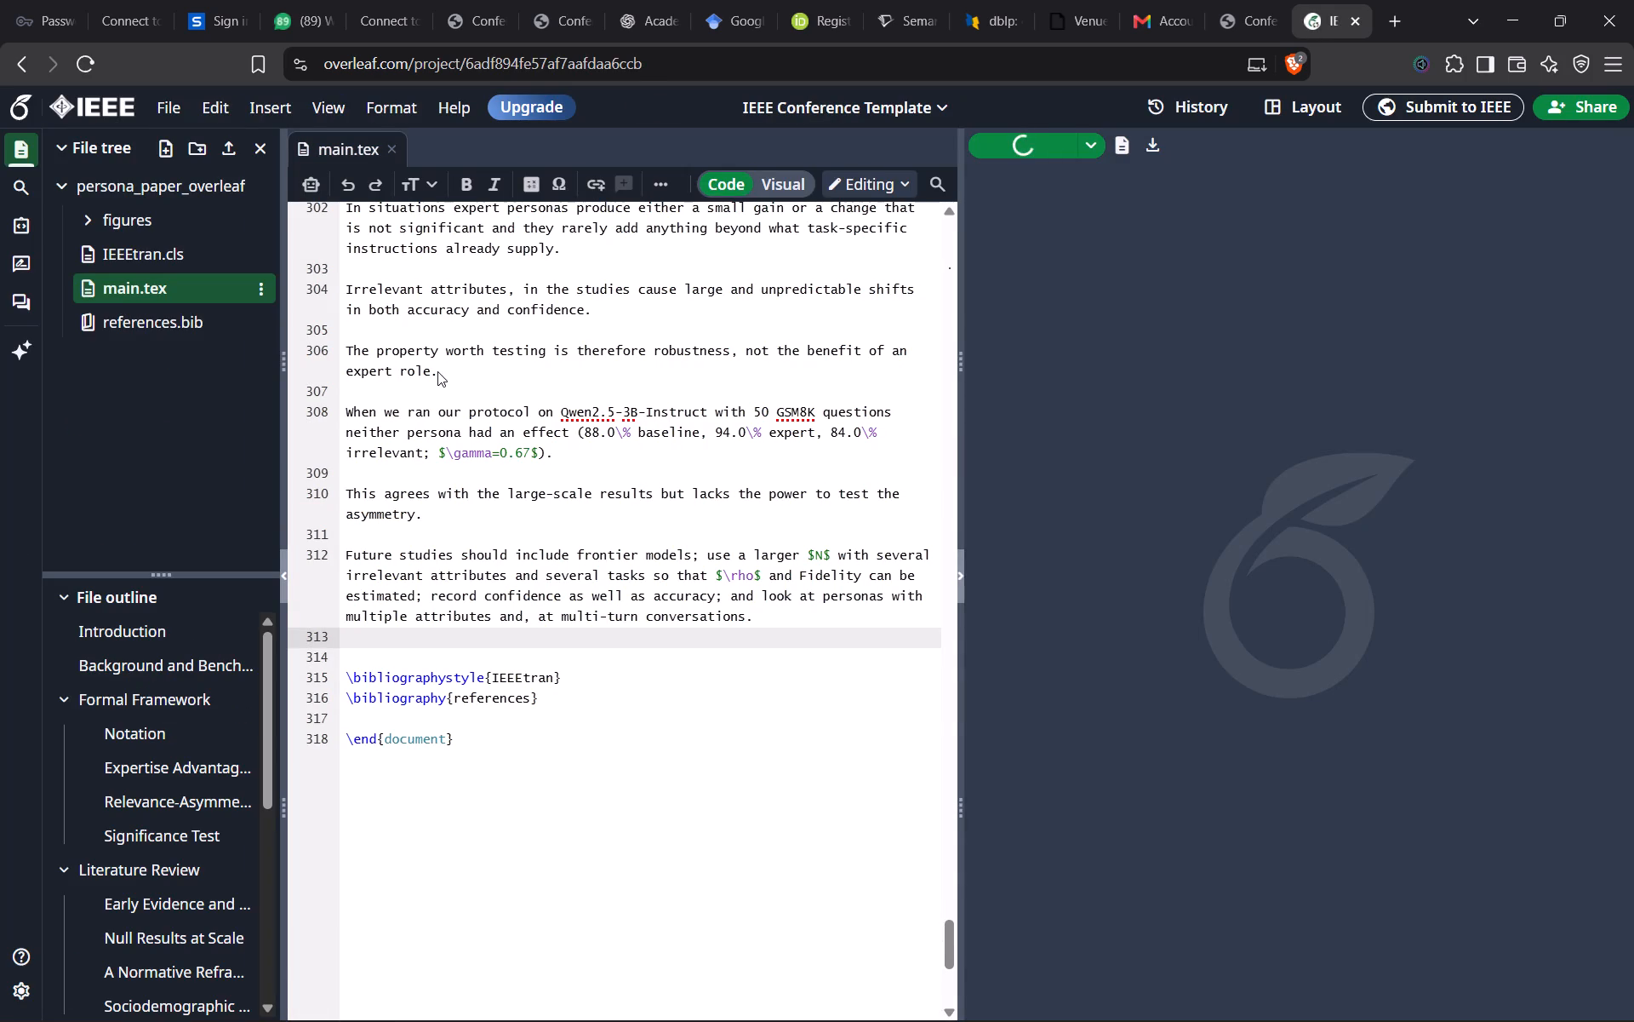
Replace the project's entire main.tex content with the copied source and recompile the paper.
{"action": "left_click", "coordinate": [428, 552]}
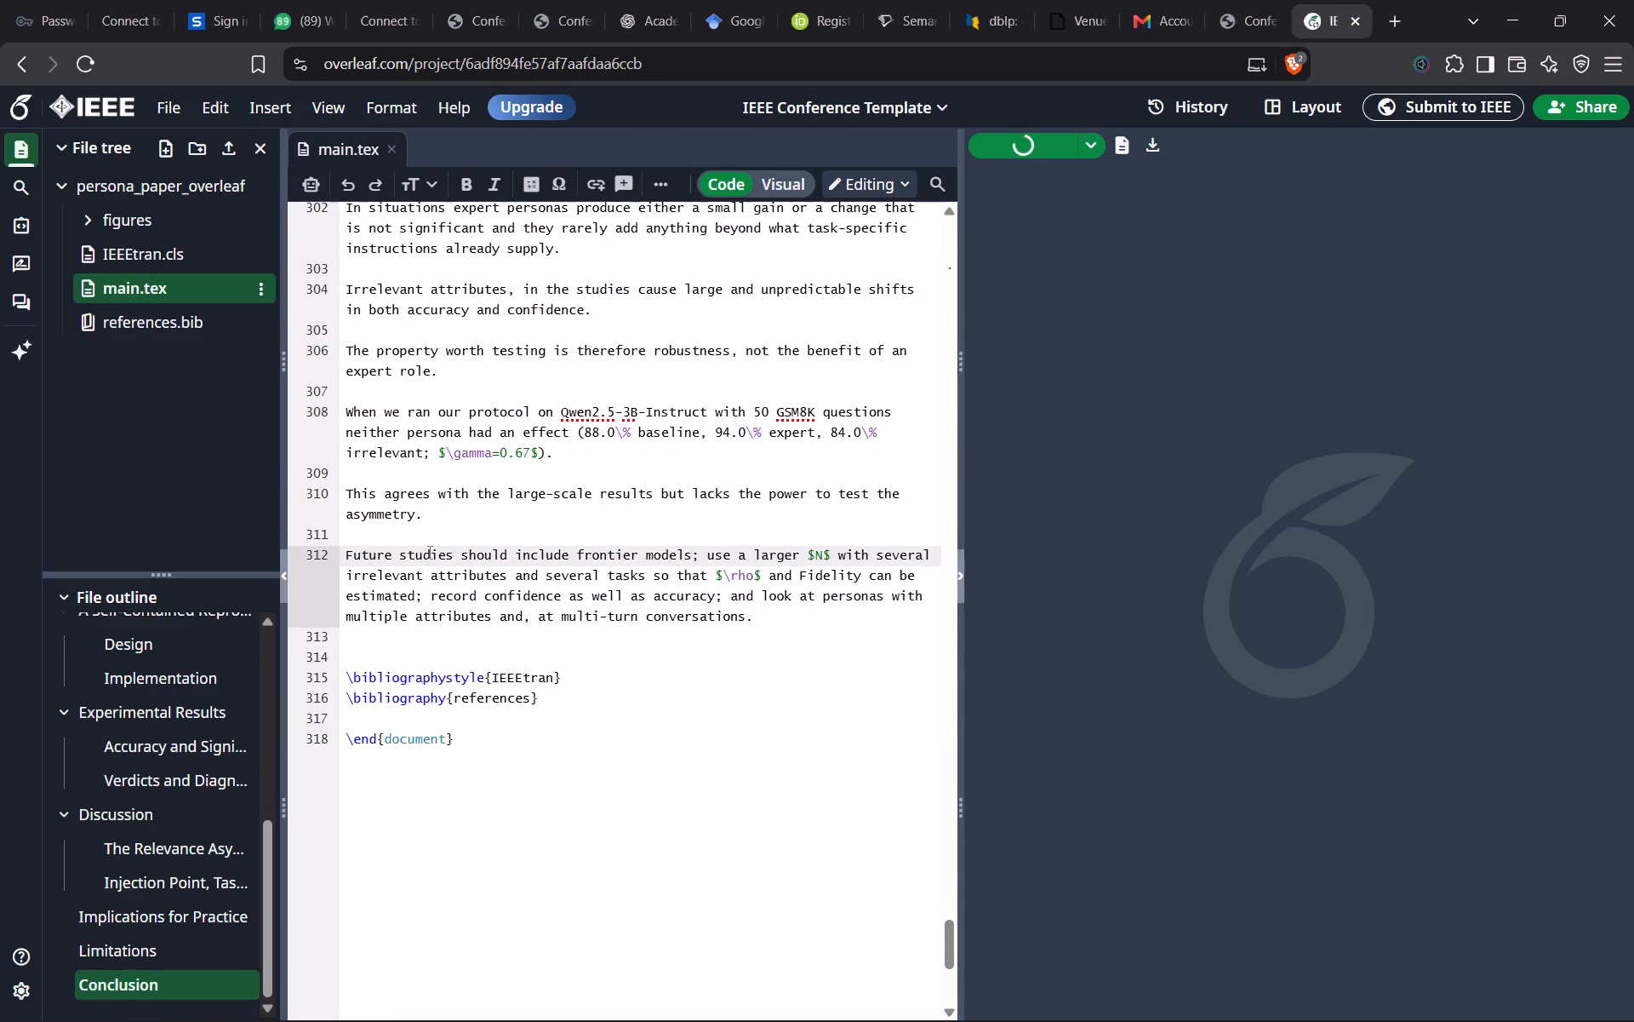
{"action": "key", "text": "ctrl+a"}
{"action": "key", "text": "ctrl+v"}
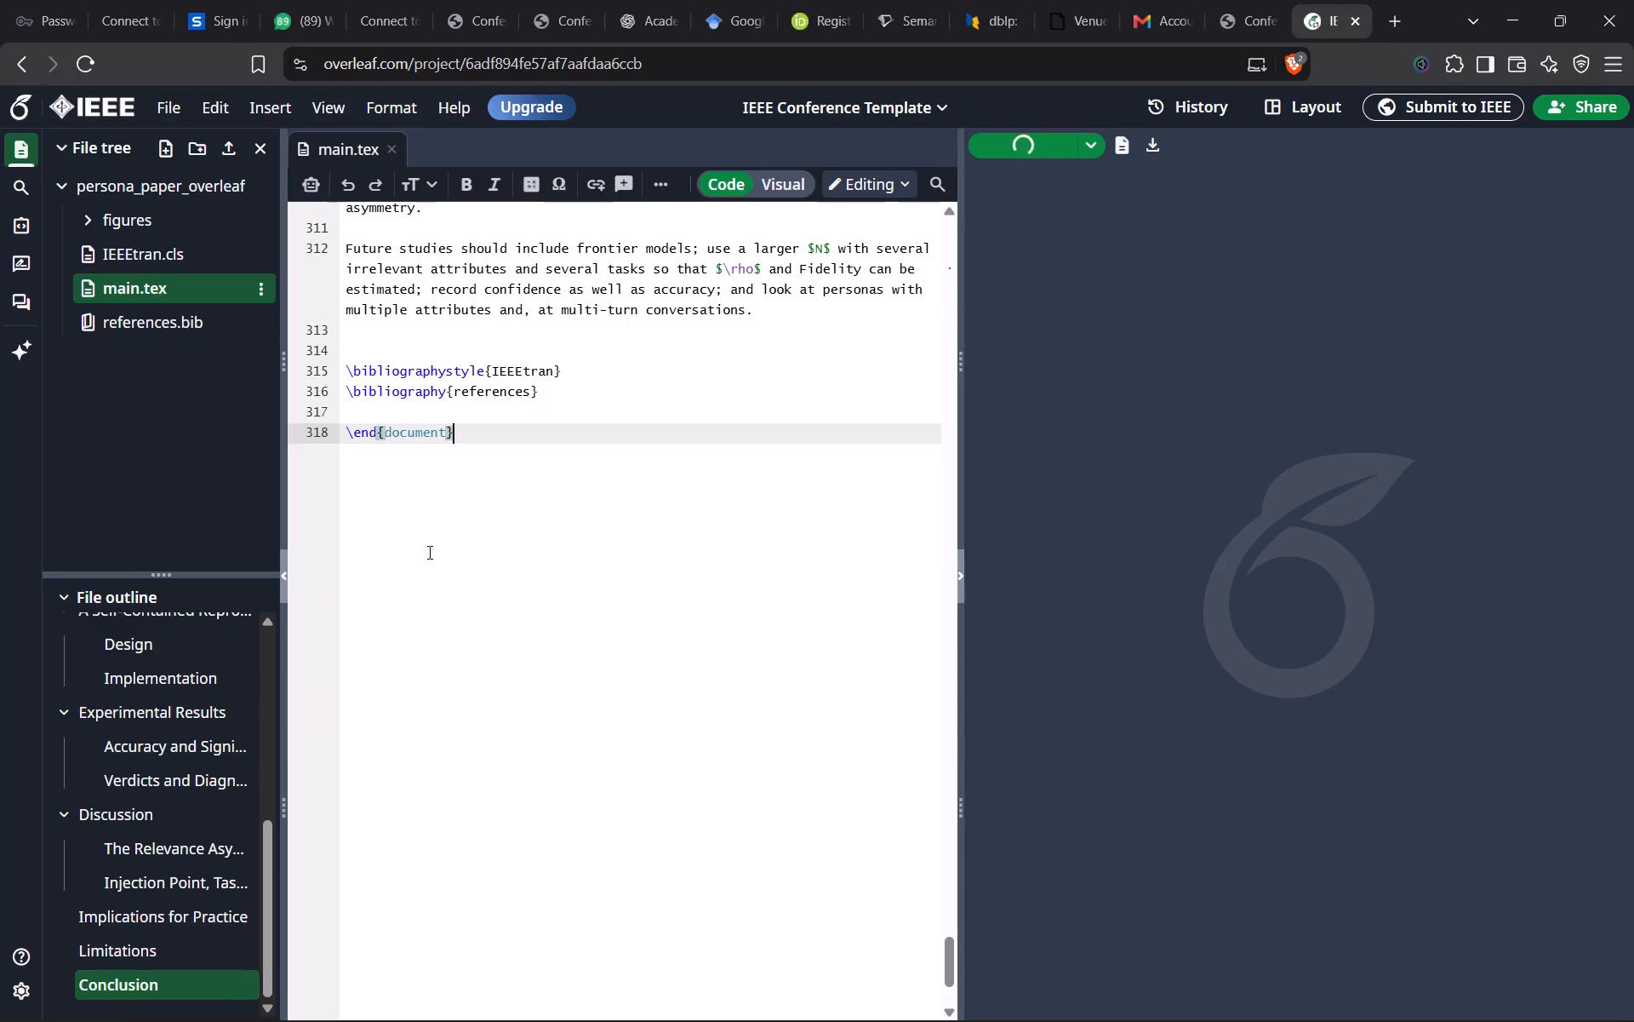
{"action": "left_click", "coordinate": [1013, 141]}
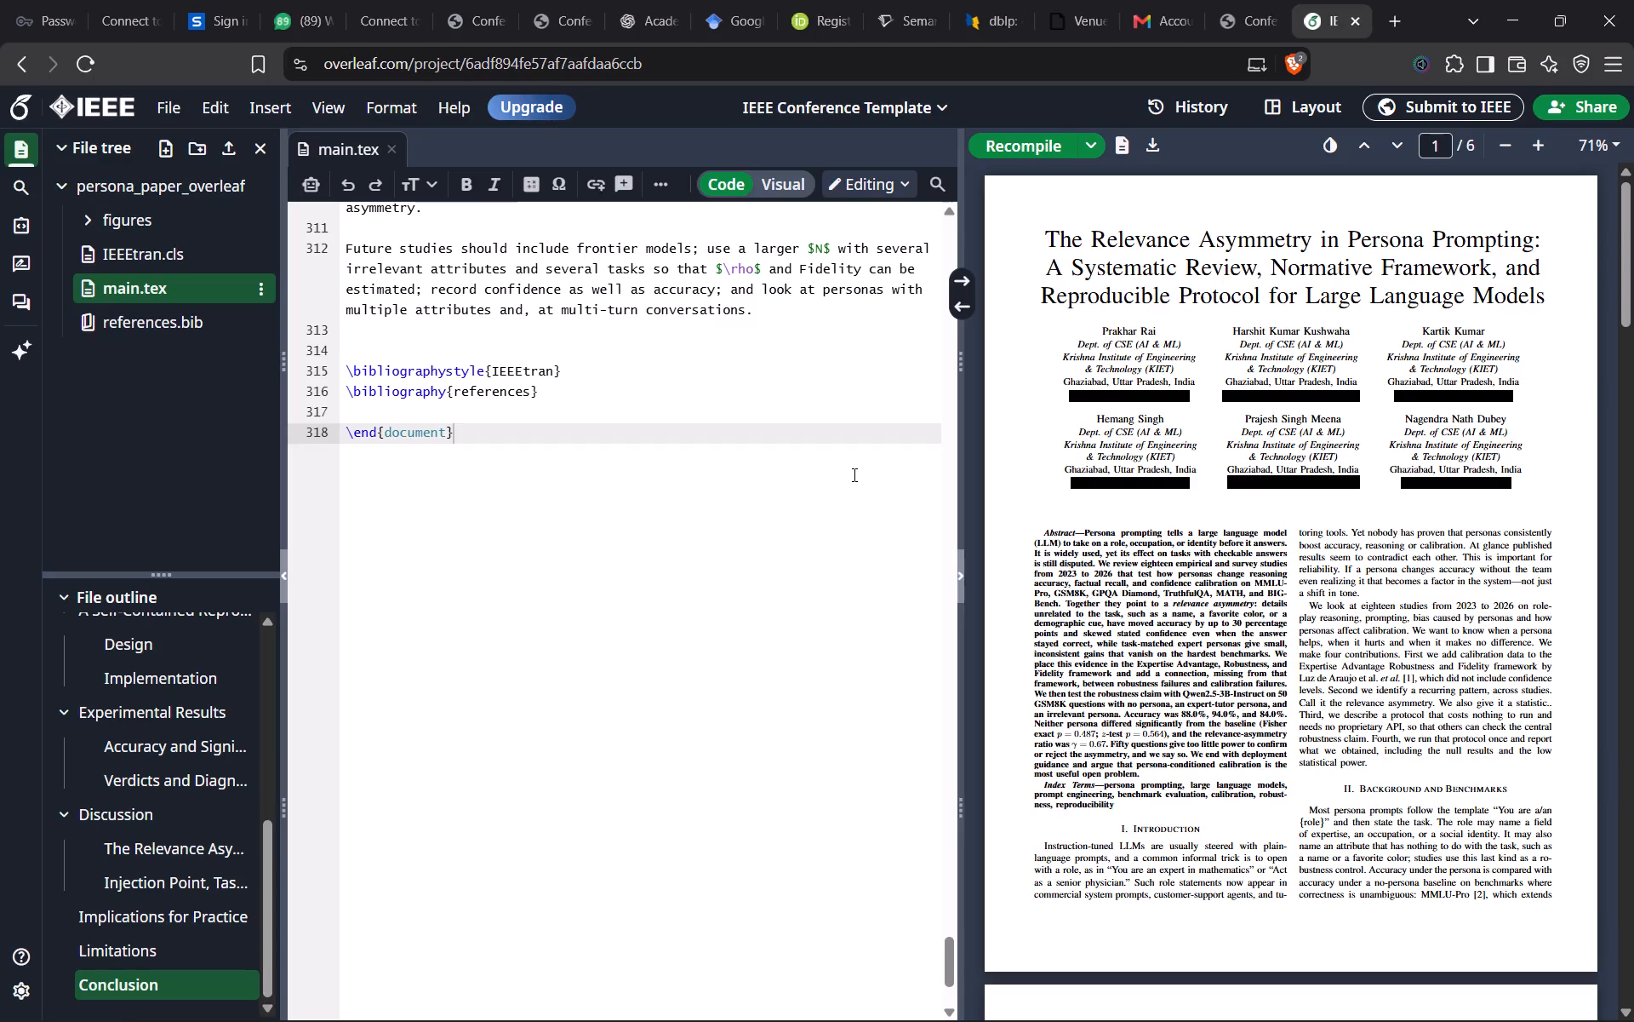
Review the main.tex source, including the author blocks and introduction, and the compiled PDF through to its conclusion and references.
{"action": "scroll", "coordinate": [853, 474], "scroll_direction": "up", "scroll_amount": 14}
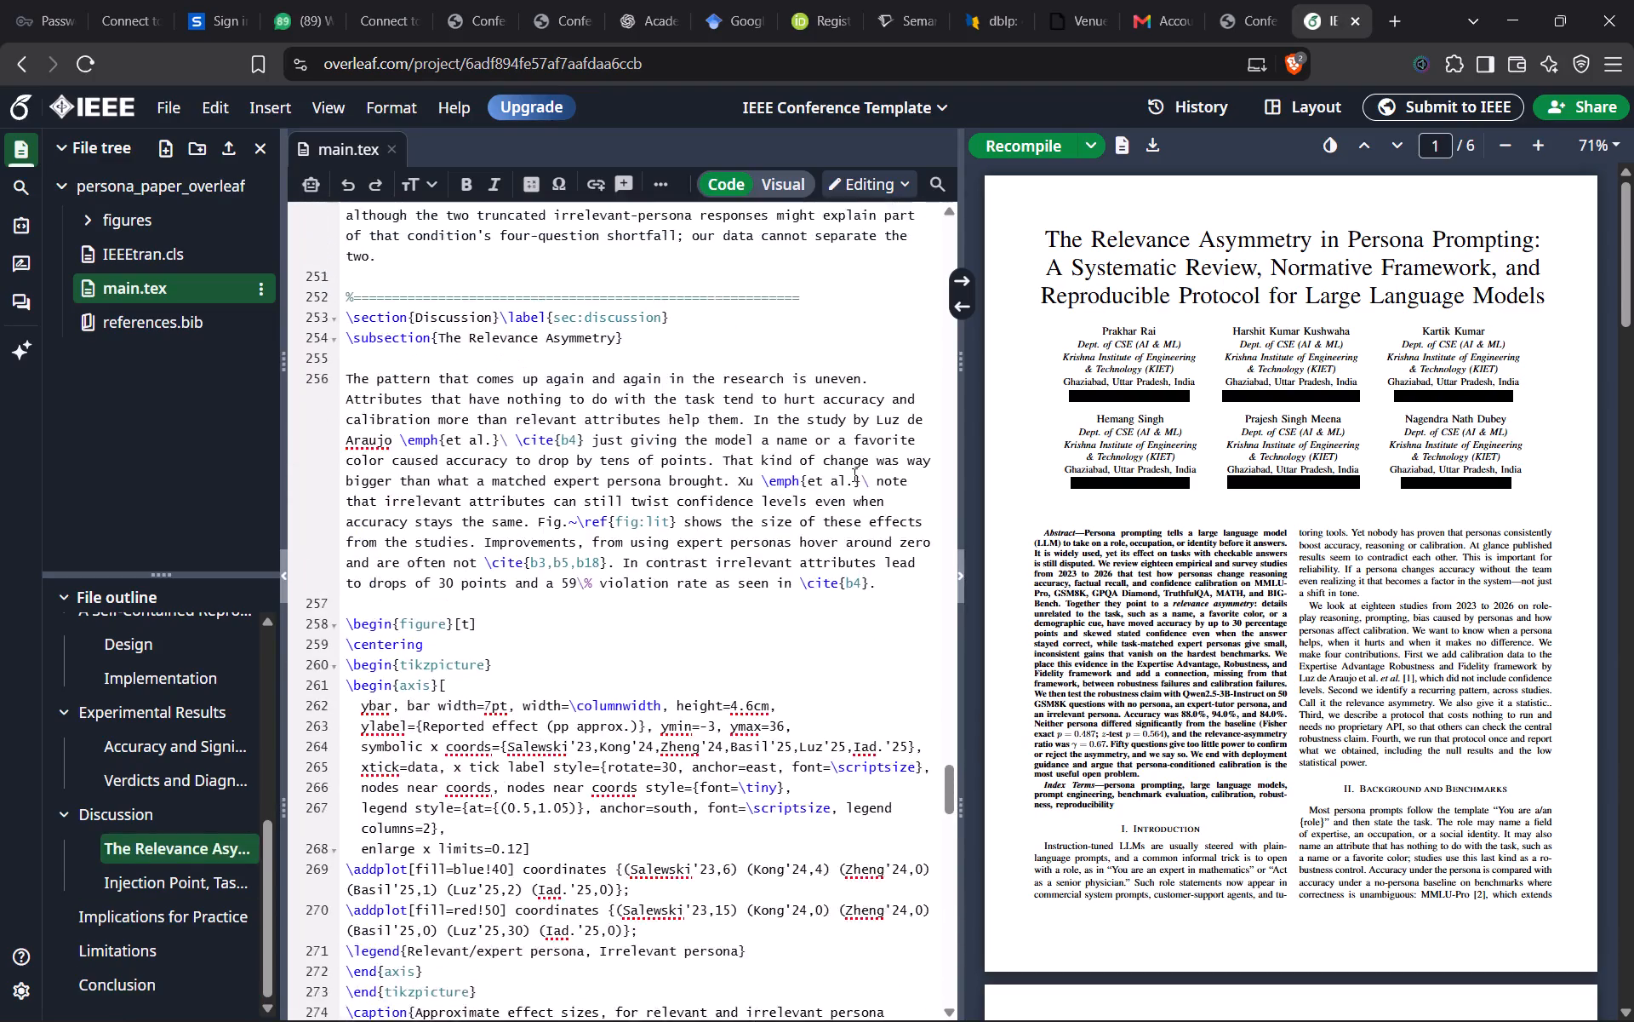
{"action": "scroll", "coordinate": [853, 474], "scroll_direction": "up", "scroll_amount": 19}
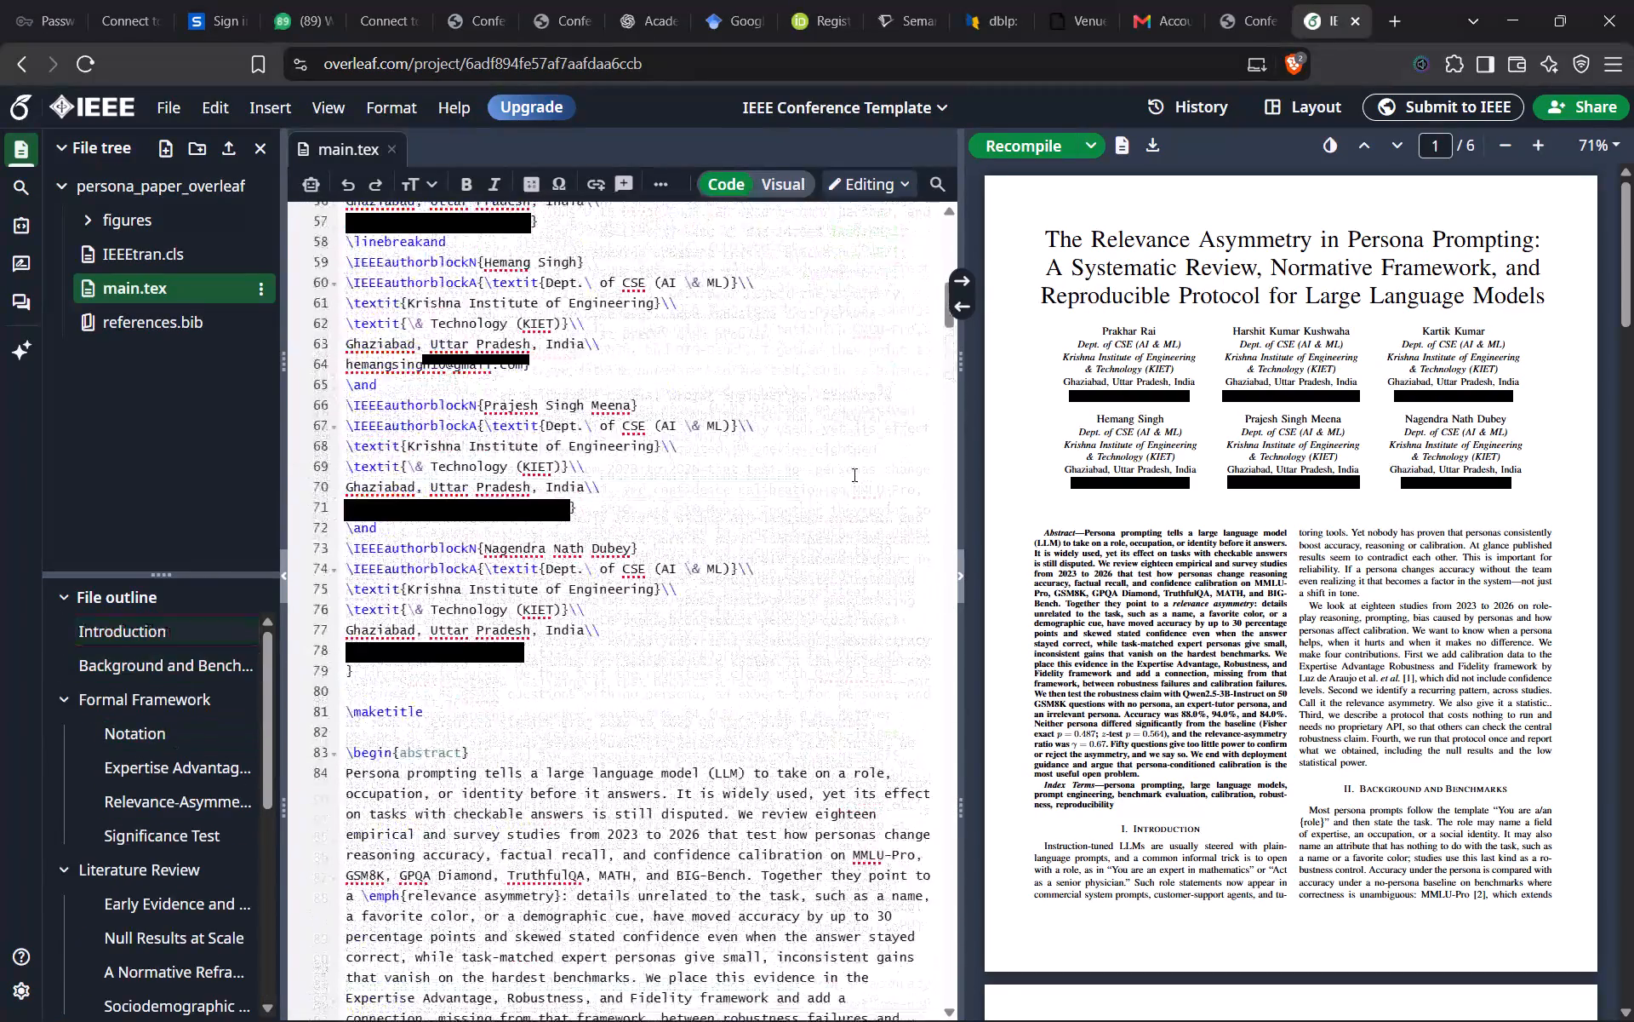
{"action": "scroll", "coordinate": [853, 474], "scroll_direction": "up", "scroll_amount": 7}
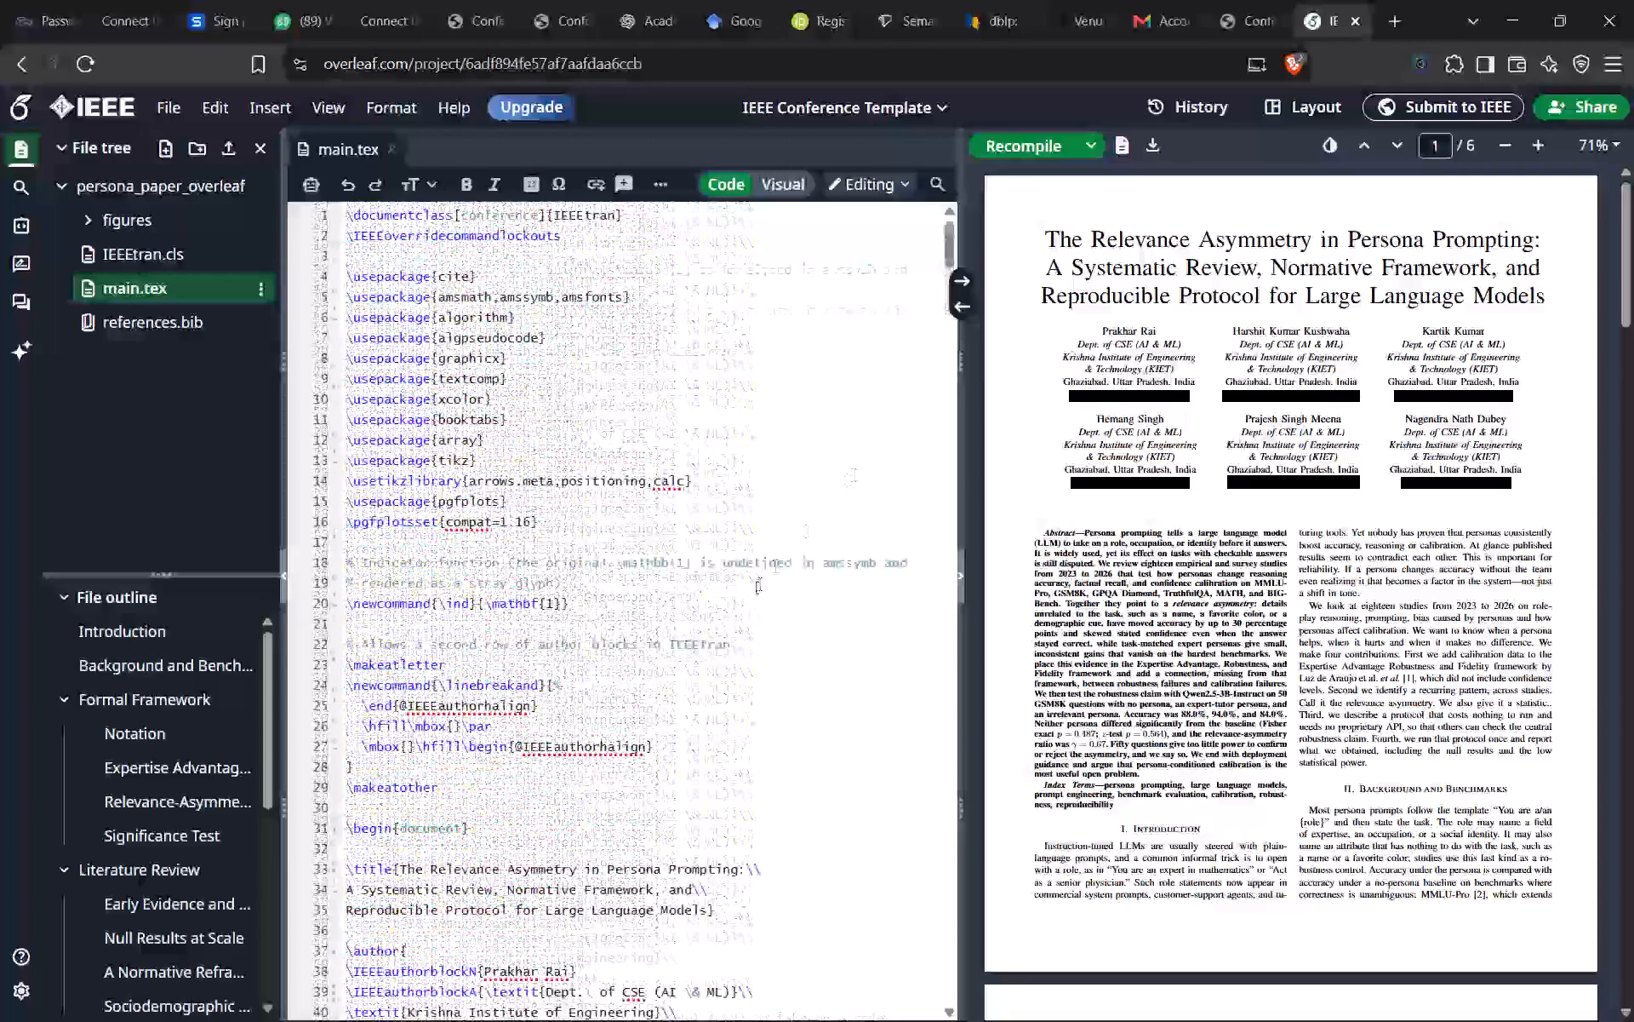
{"action": "scroll", "coordinate": [753, 589], "scroll_direction": "down", "scroll_amount": 4}
{"action": "scroll", "coordinate": [1269, 592], "scroll_direction": "down", "scroll_amount": 8}
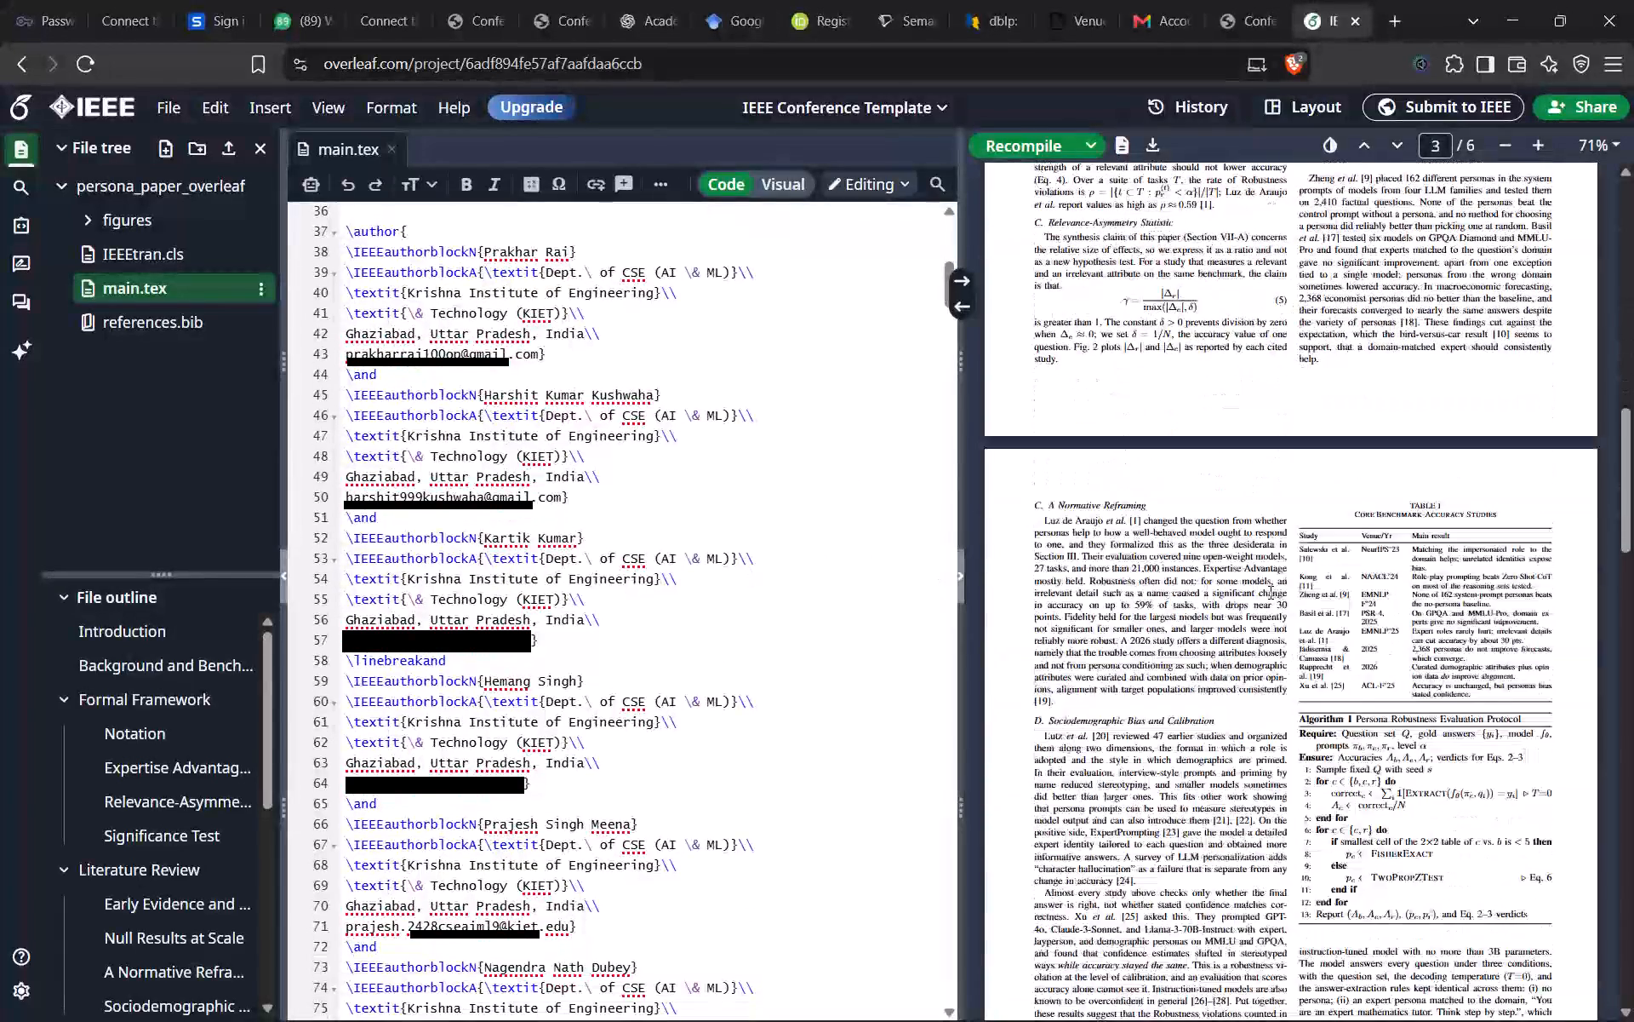
{"action": "scroll", "coordinate": [1269, 592], "scroll_direction": "down", "scroll_amount": 16}
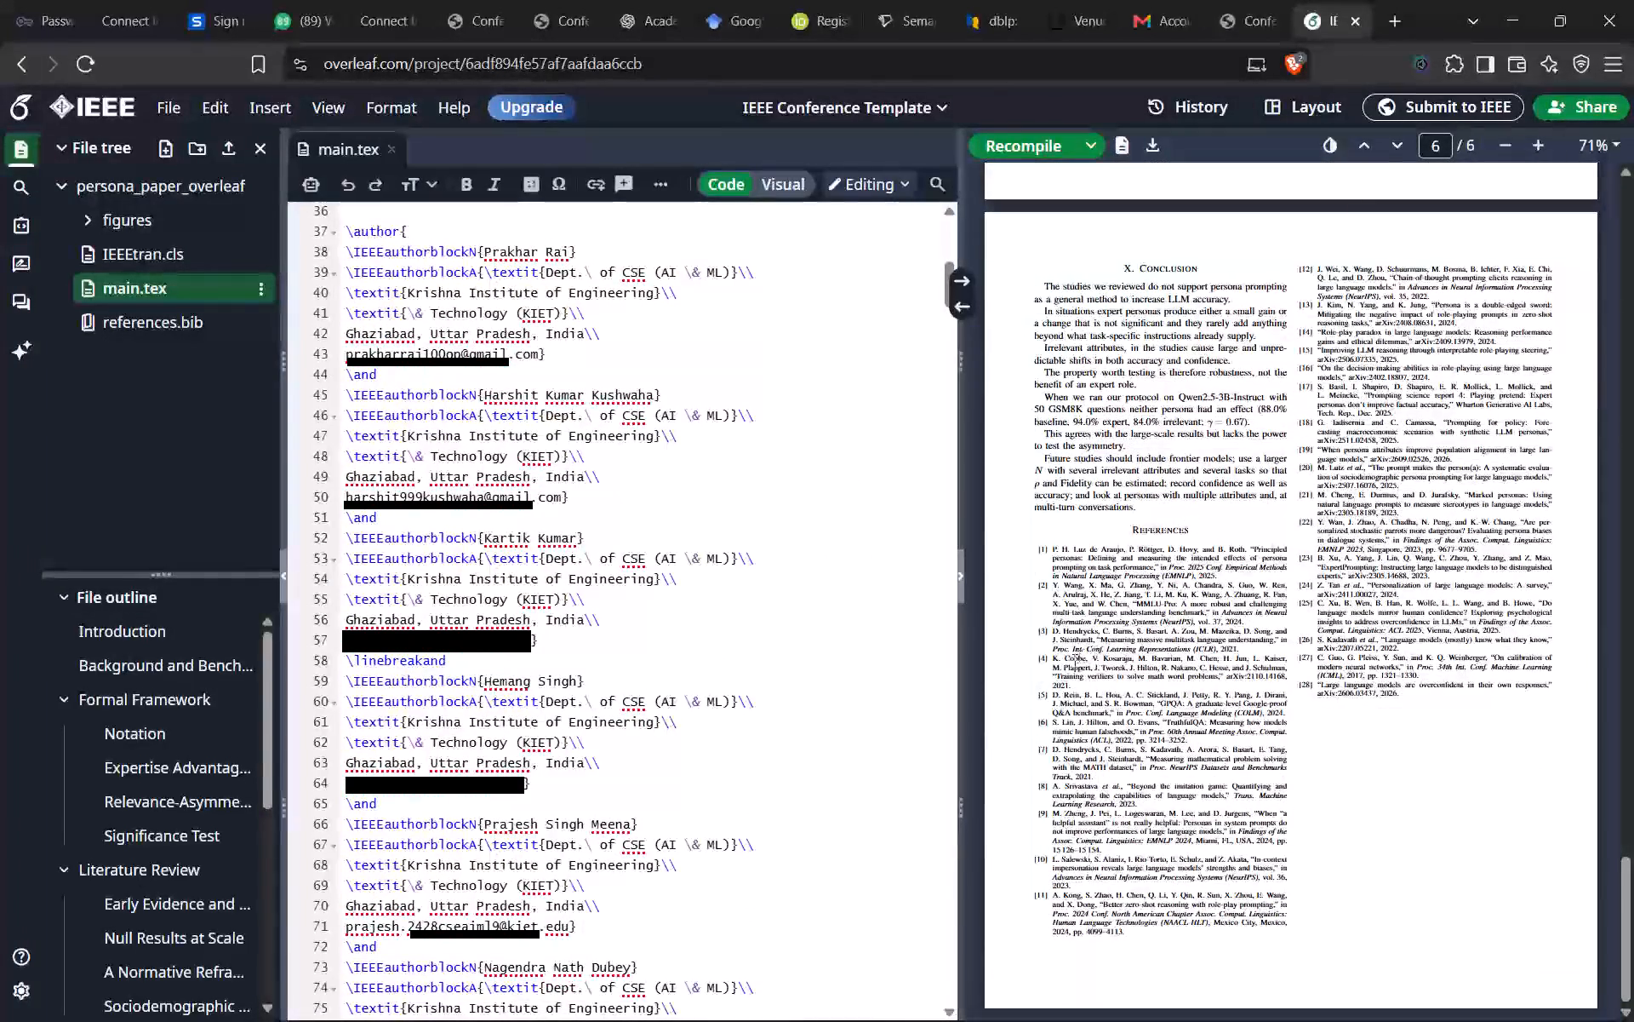
{"action": "scroll", "coordinate": [786, 738], "scroll_direction": "down", "scroll_amount": 7}
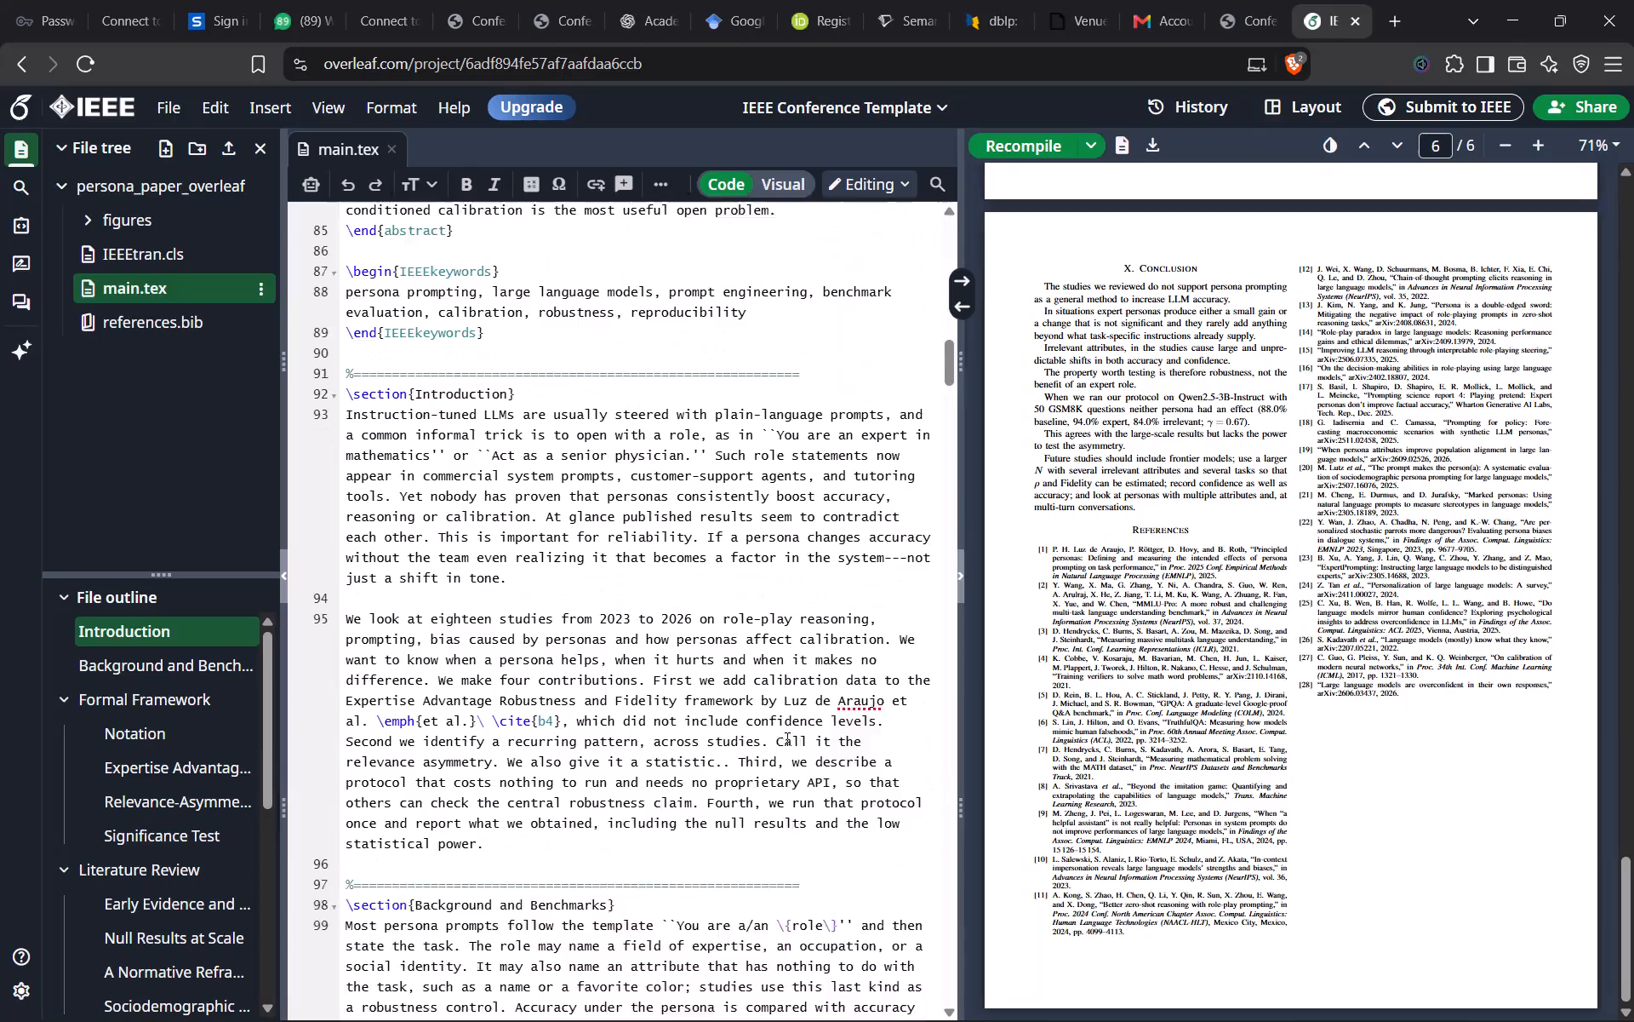
{"action": "scroll", "coordinate": [786, 738], "scroll_direction": "down", "scroll_amount": 5}
{"action": "scroll", "coordinate": [786, 738], "scroll_direction": "up", "scroll_amount": 20}
{"action": "scroll", "coordinate": [786, 738], "scroll_direction": "up", "scroll_amount": 8}
{"action": "scroll", "coordinate": [786, 738], "scroll_direction": "down", "scroll_amount": 6}
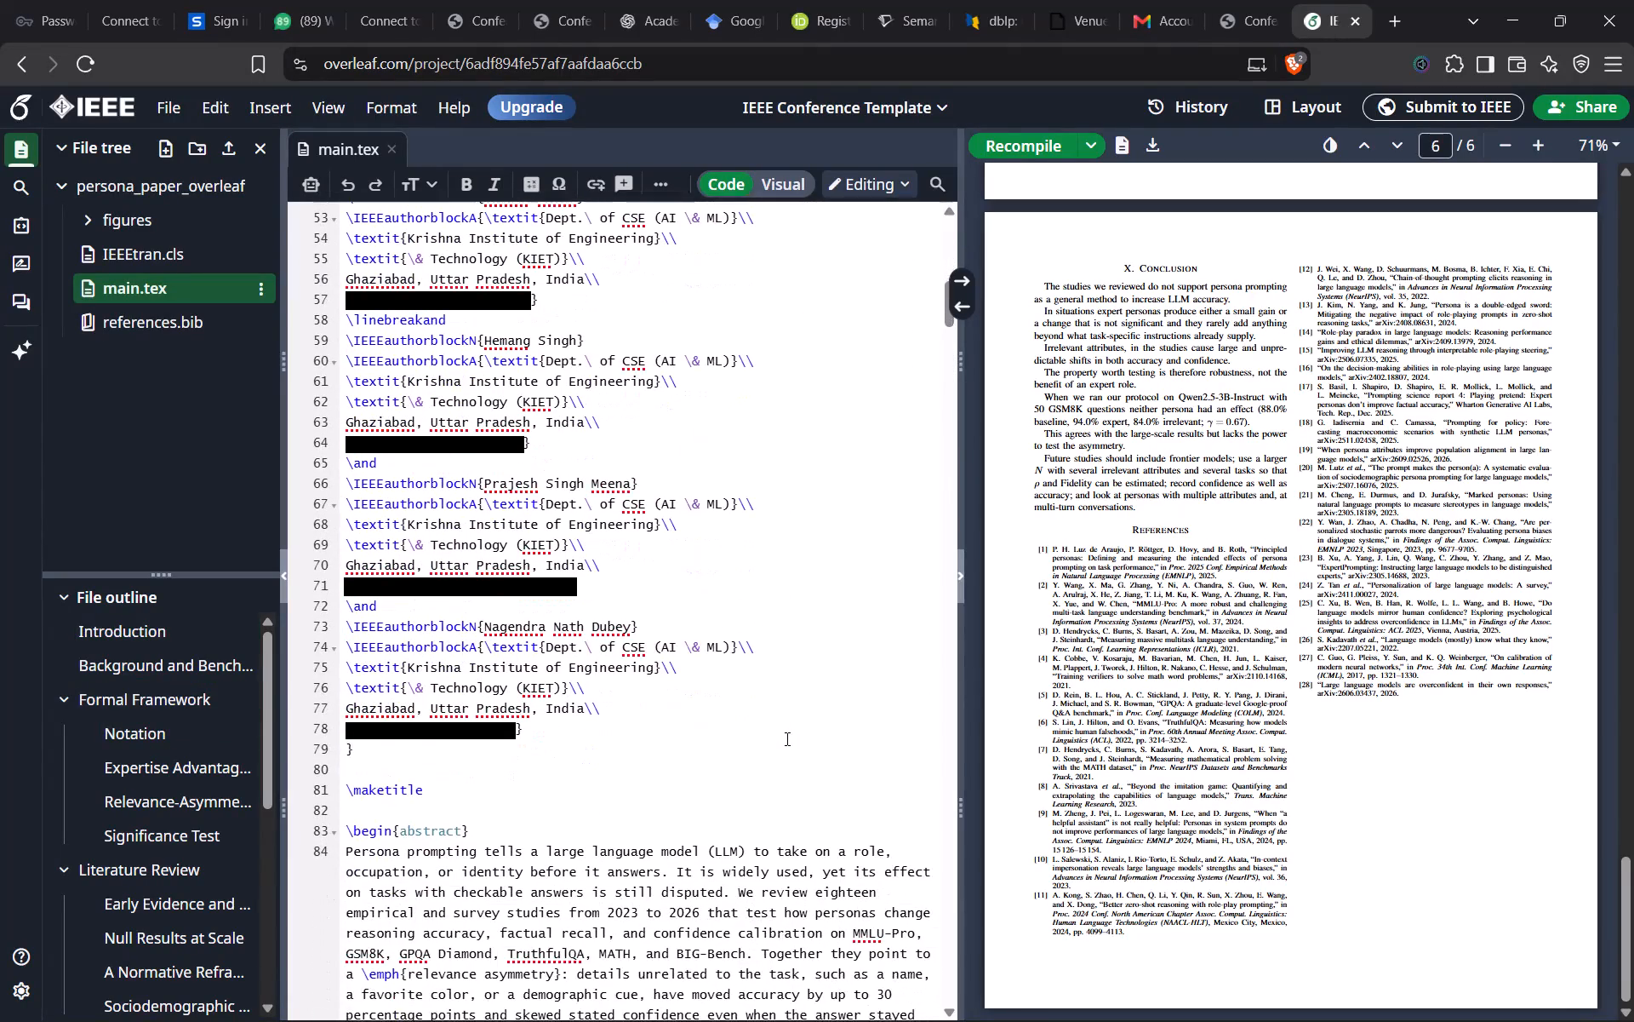
Delete the e-mail entry from the second-to-last author block in main.tex, keeping the block's closing brace.
{"action": "scroll", "coordinate": [786, 738], "scroll_direction": "down", "scroll_amount": 1}
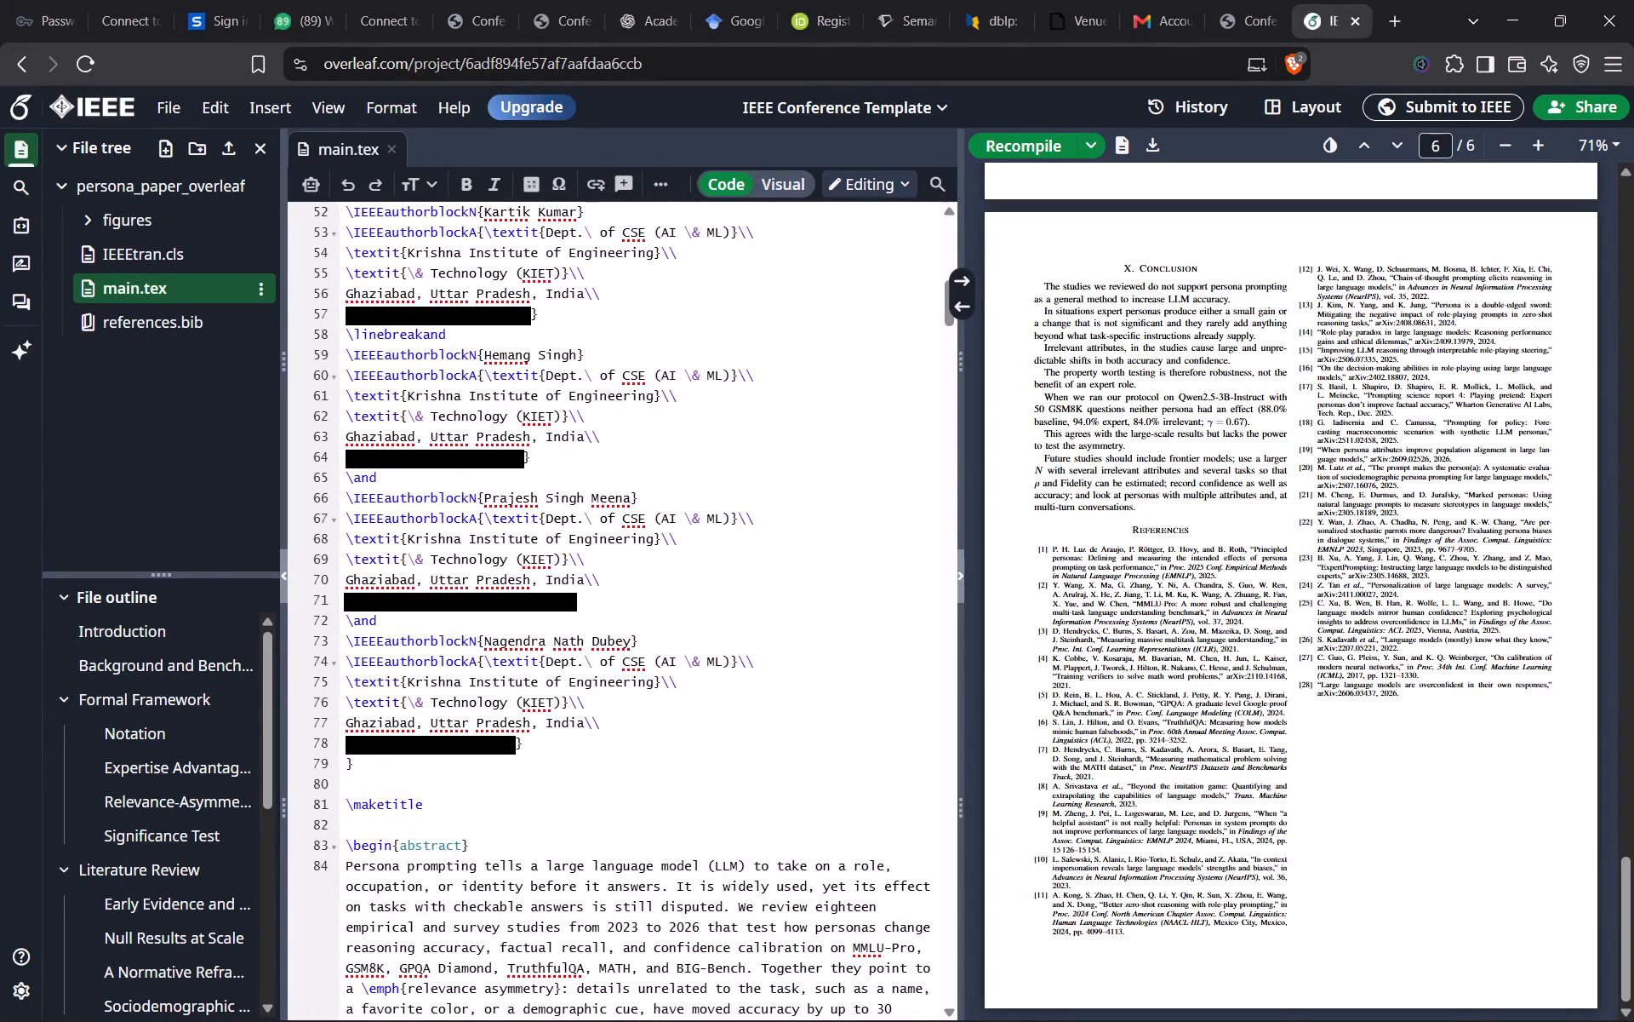
{"action": "left_click_drag", "start_coordinate": [568, 600], "coordinate": [482, 605]}
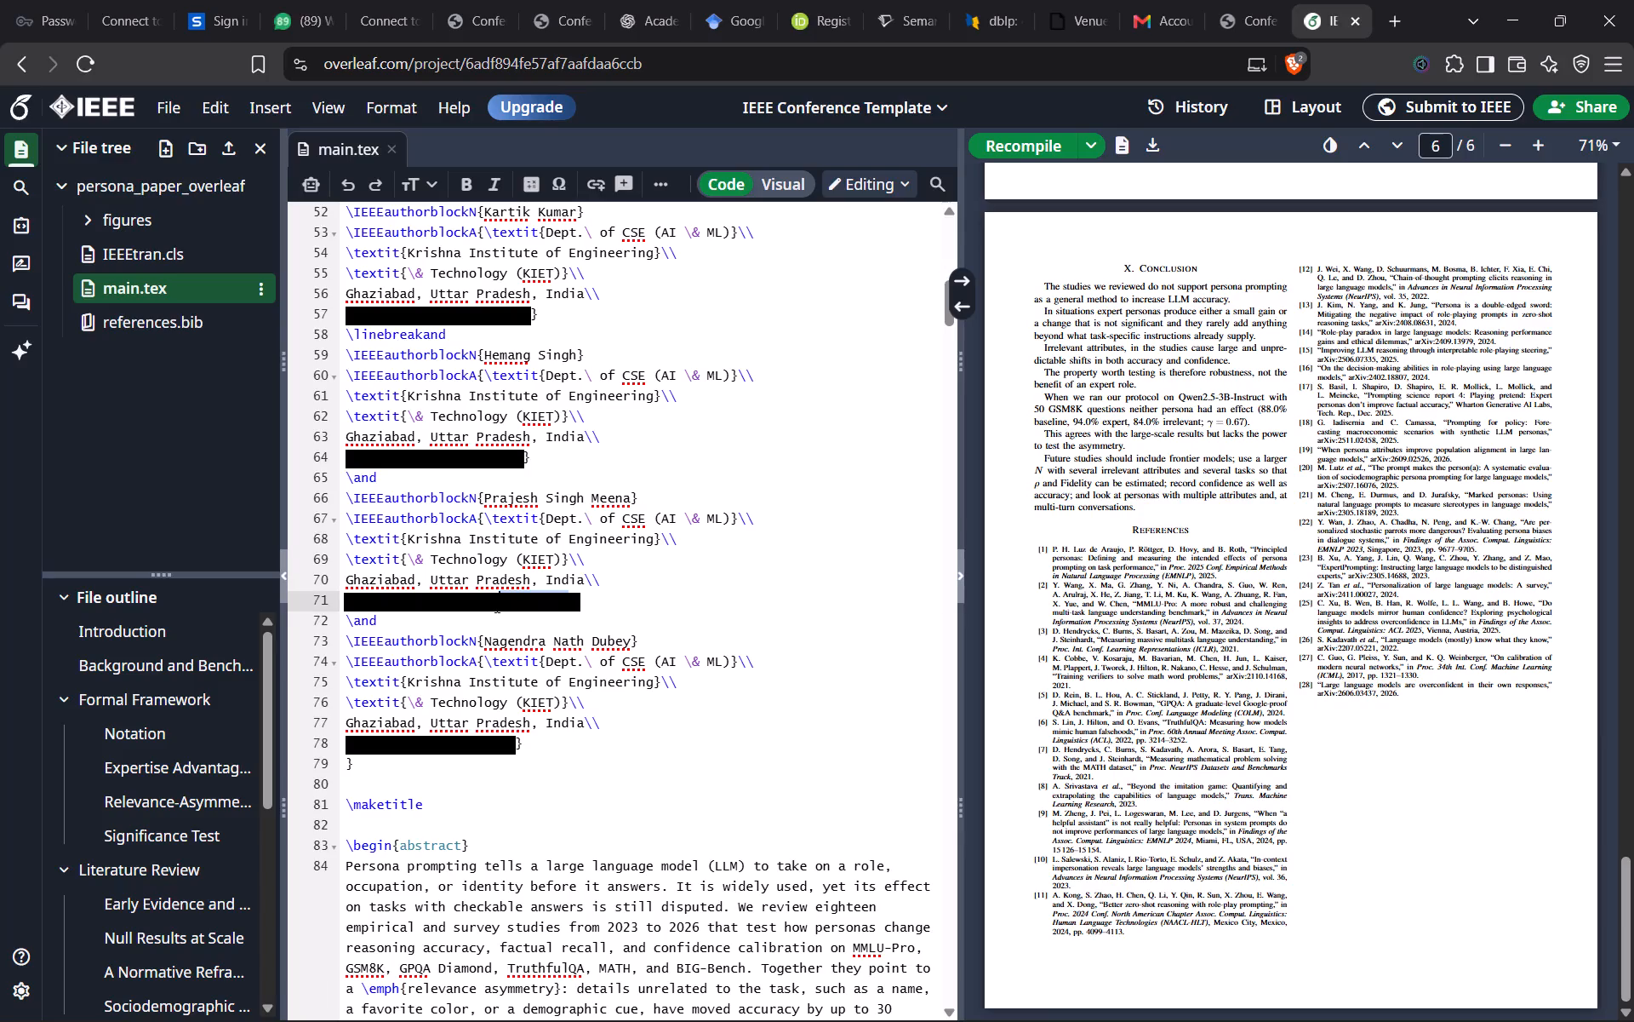
{"action": "left_click_drag", "start_coordinate": [482, 605], "coordinate": [339, 606]}
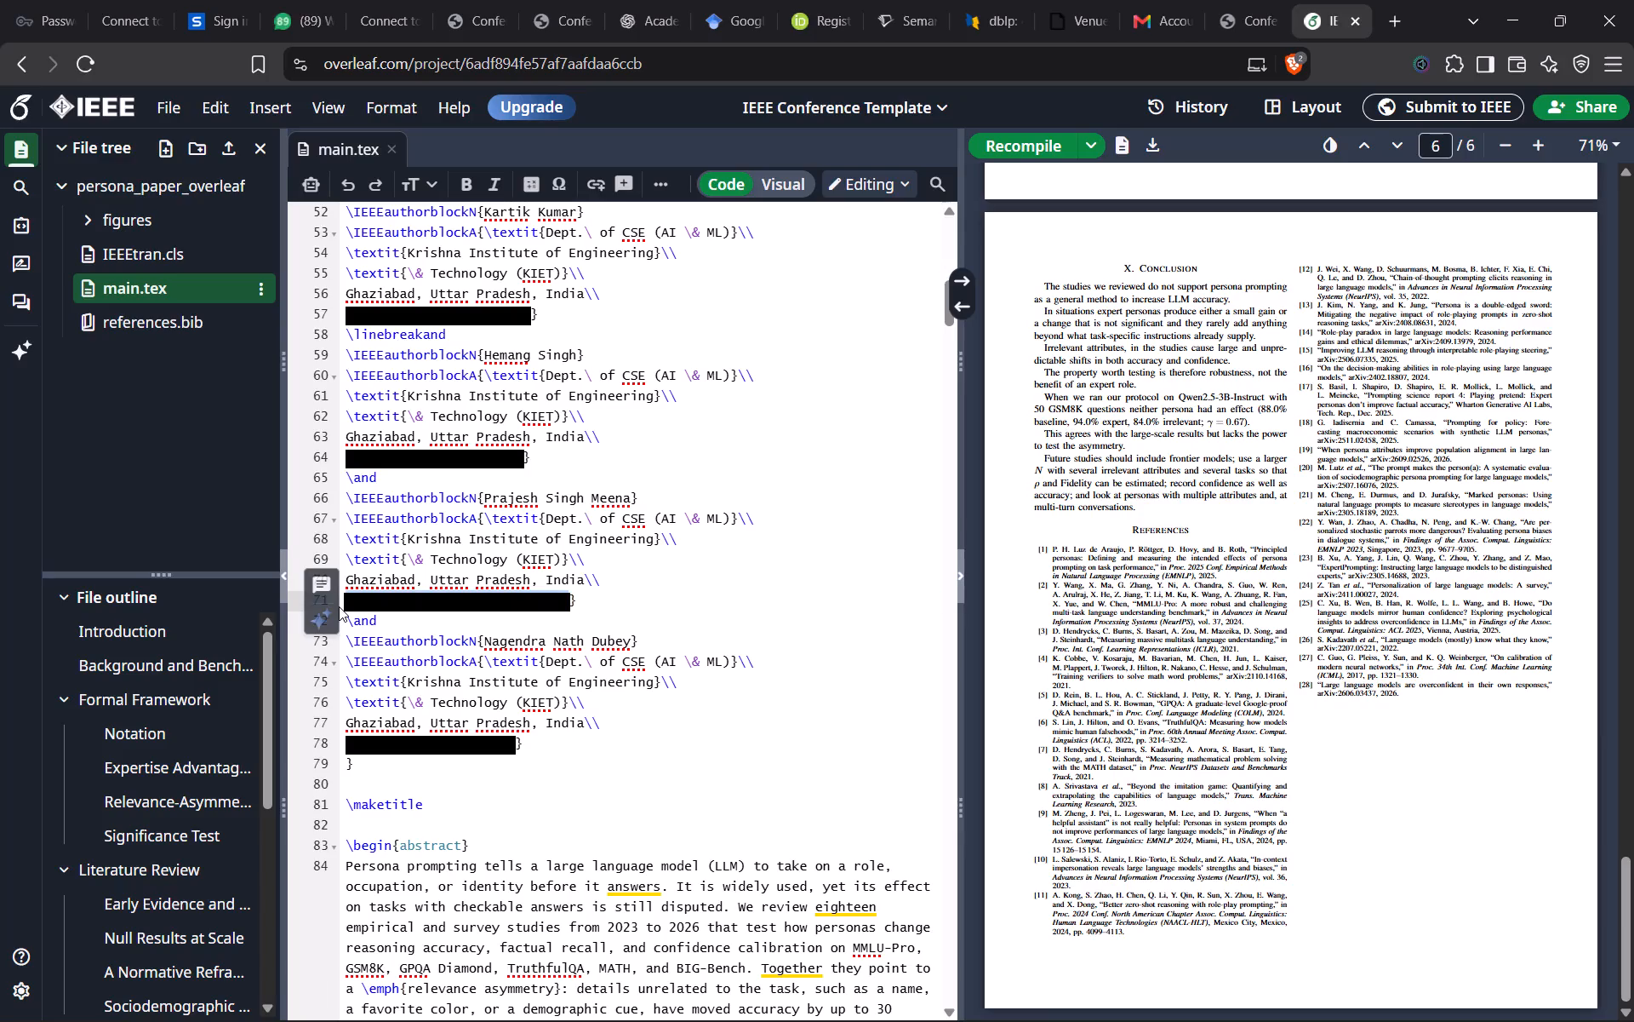
{"action": "key", "text": "BackSpace"}
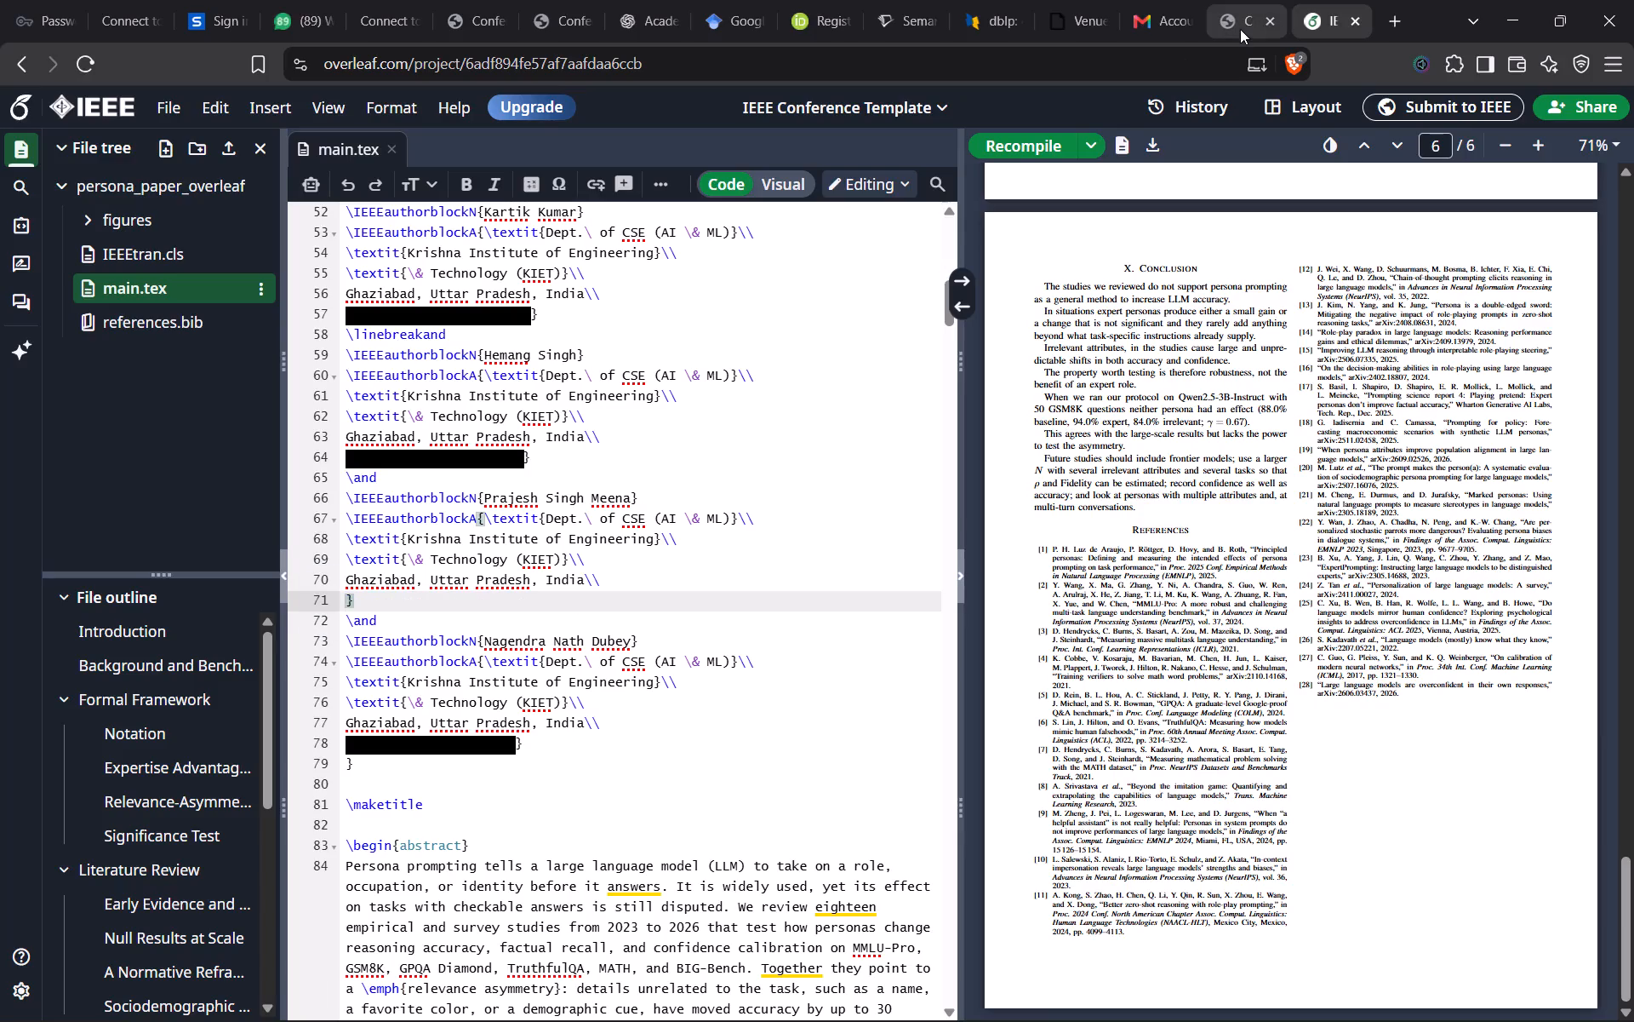
Open WhatsApp Web (web.whatsapp.com) in a new browser tab.
{"action": "left_click", "coordinate": [1385, 20]}
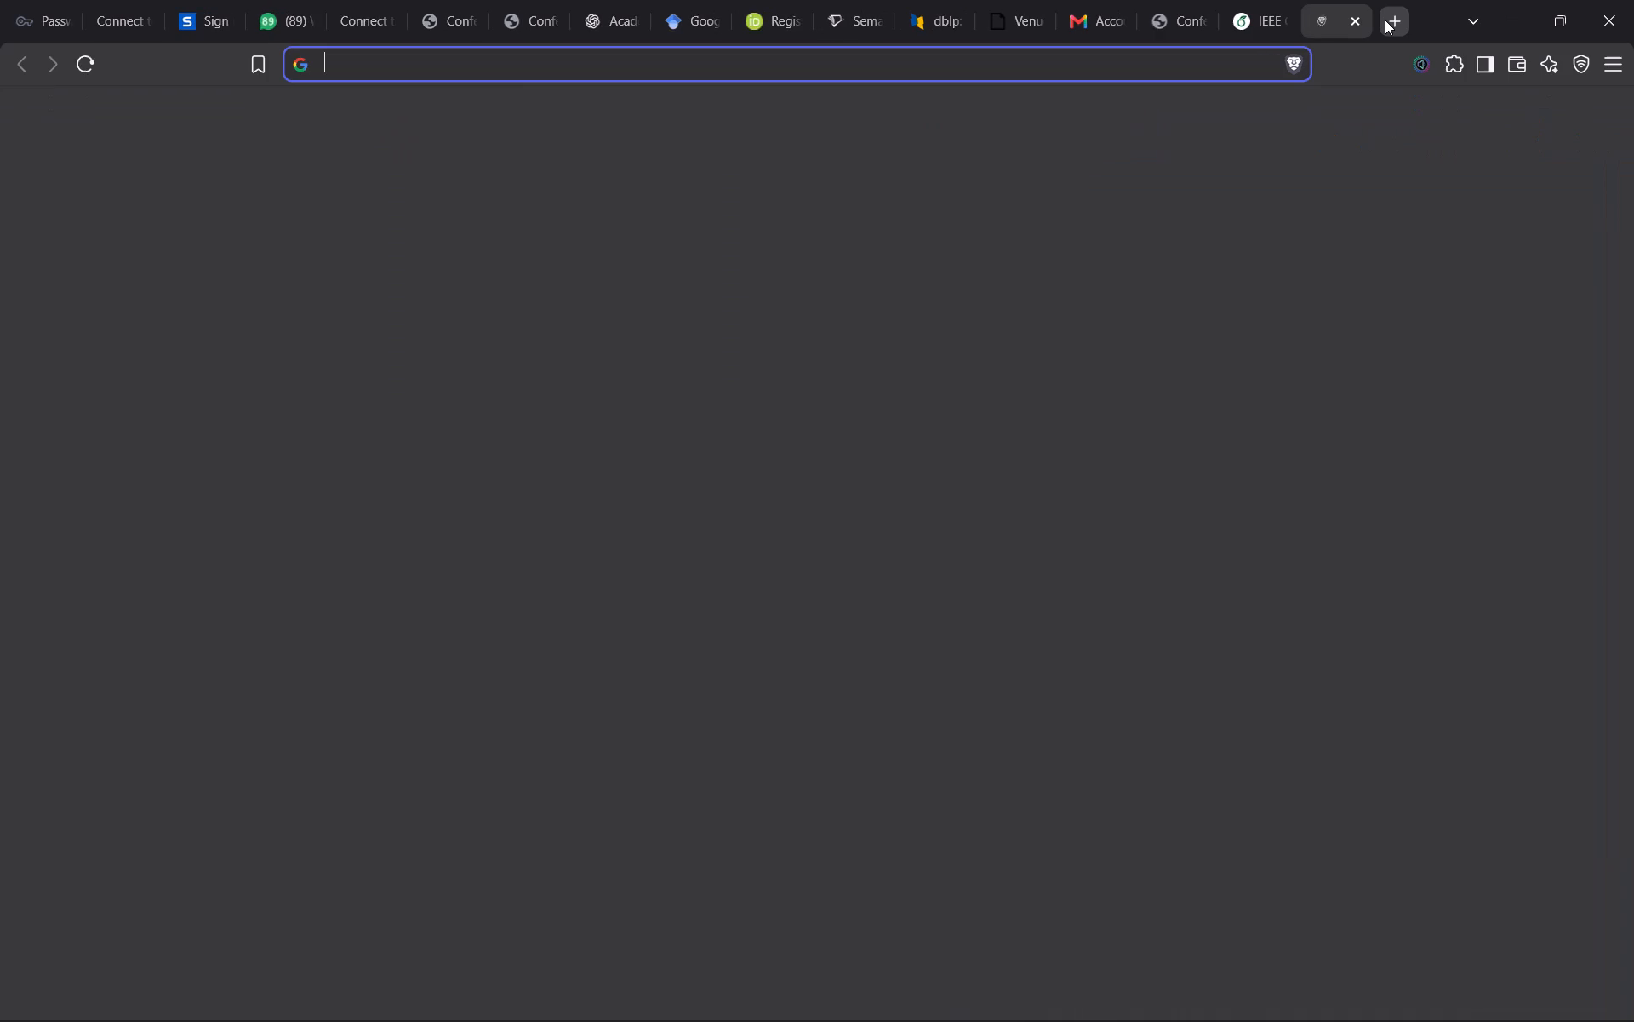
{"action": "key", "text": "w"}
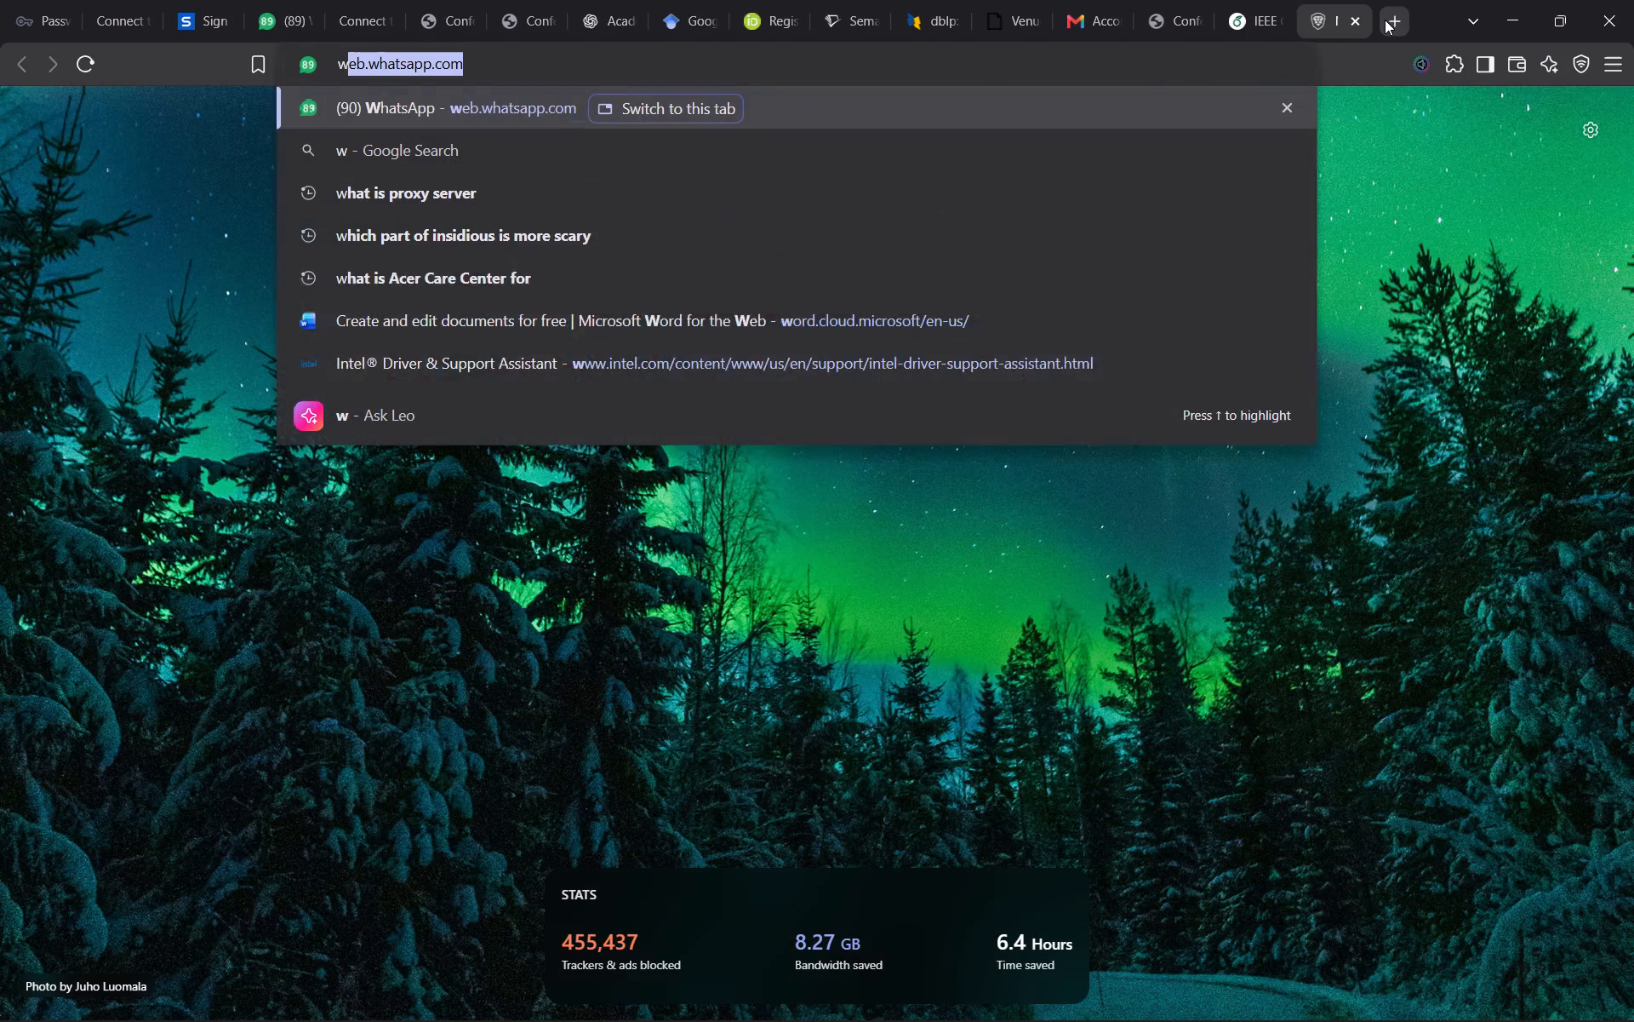
{"action": "key", "text": "Return"}
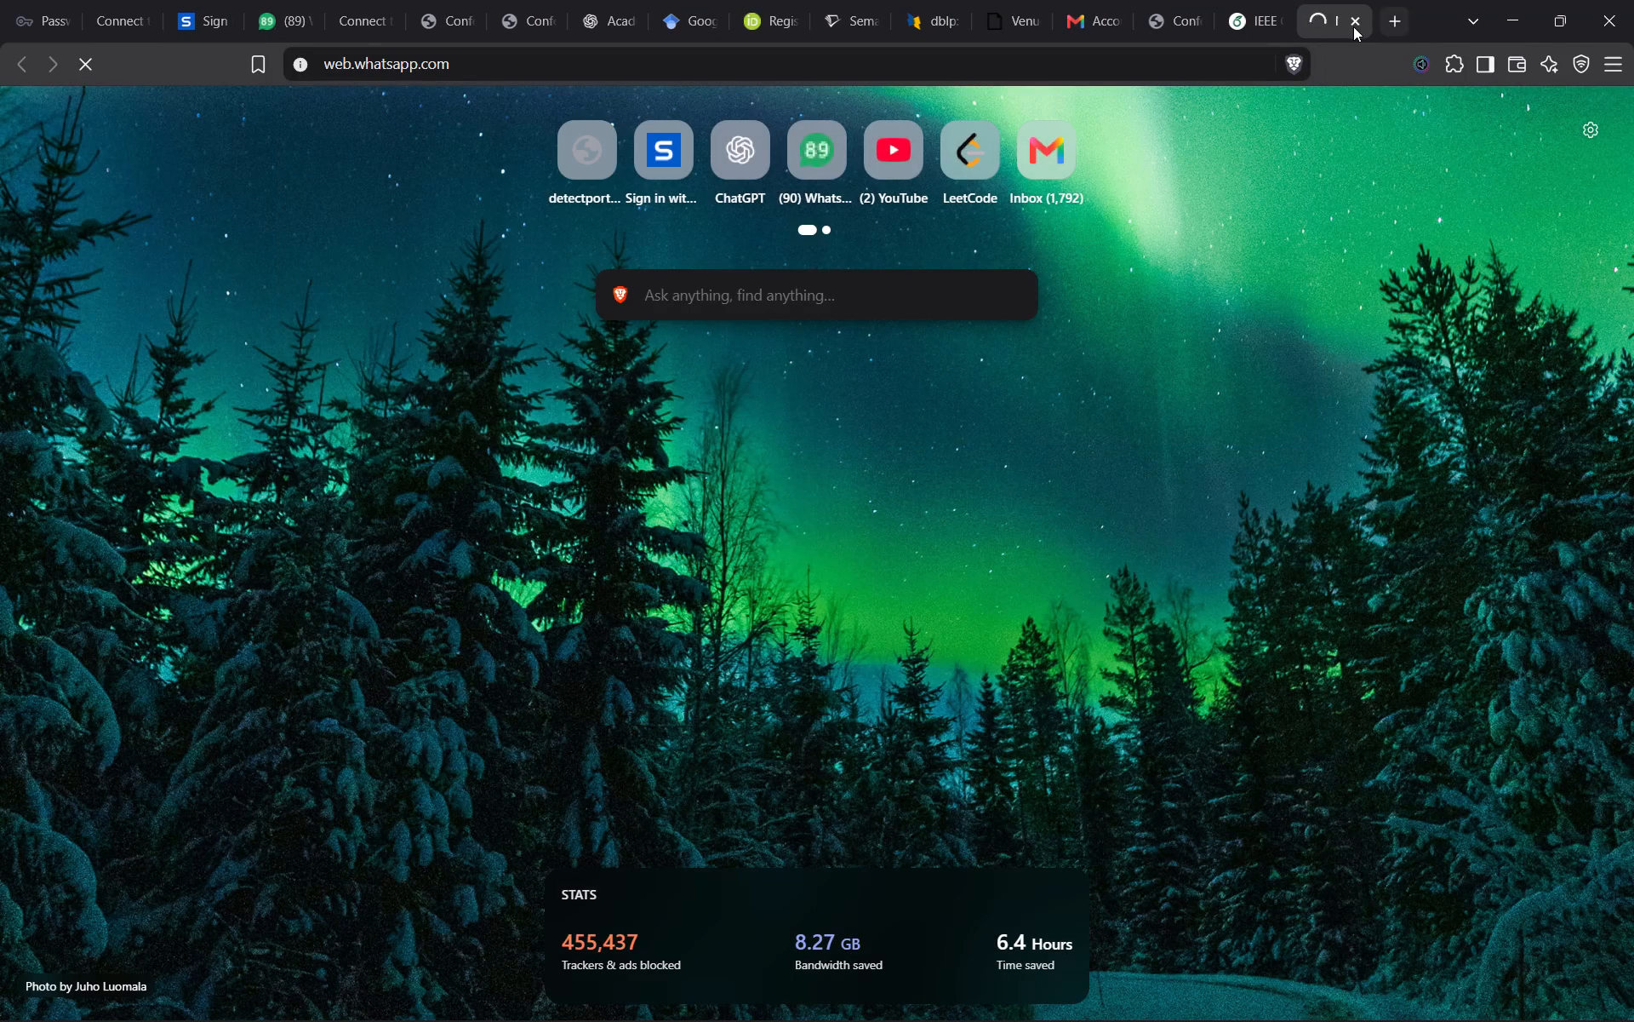
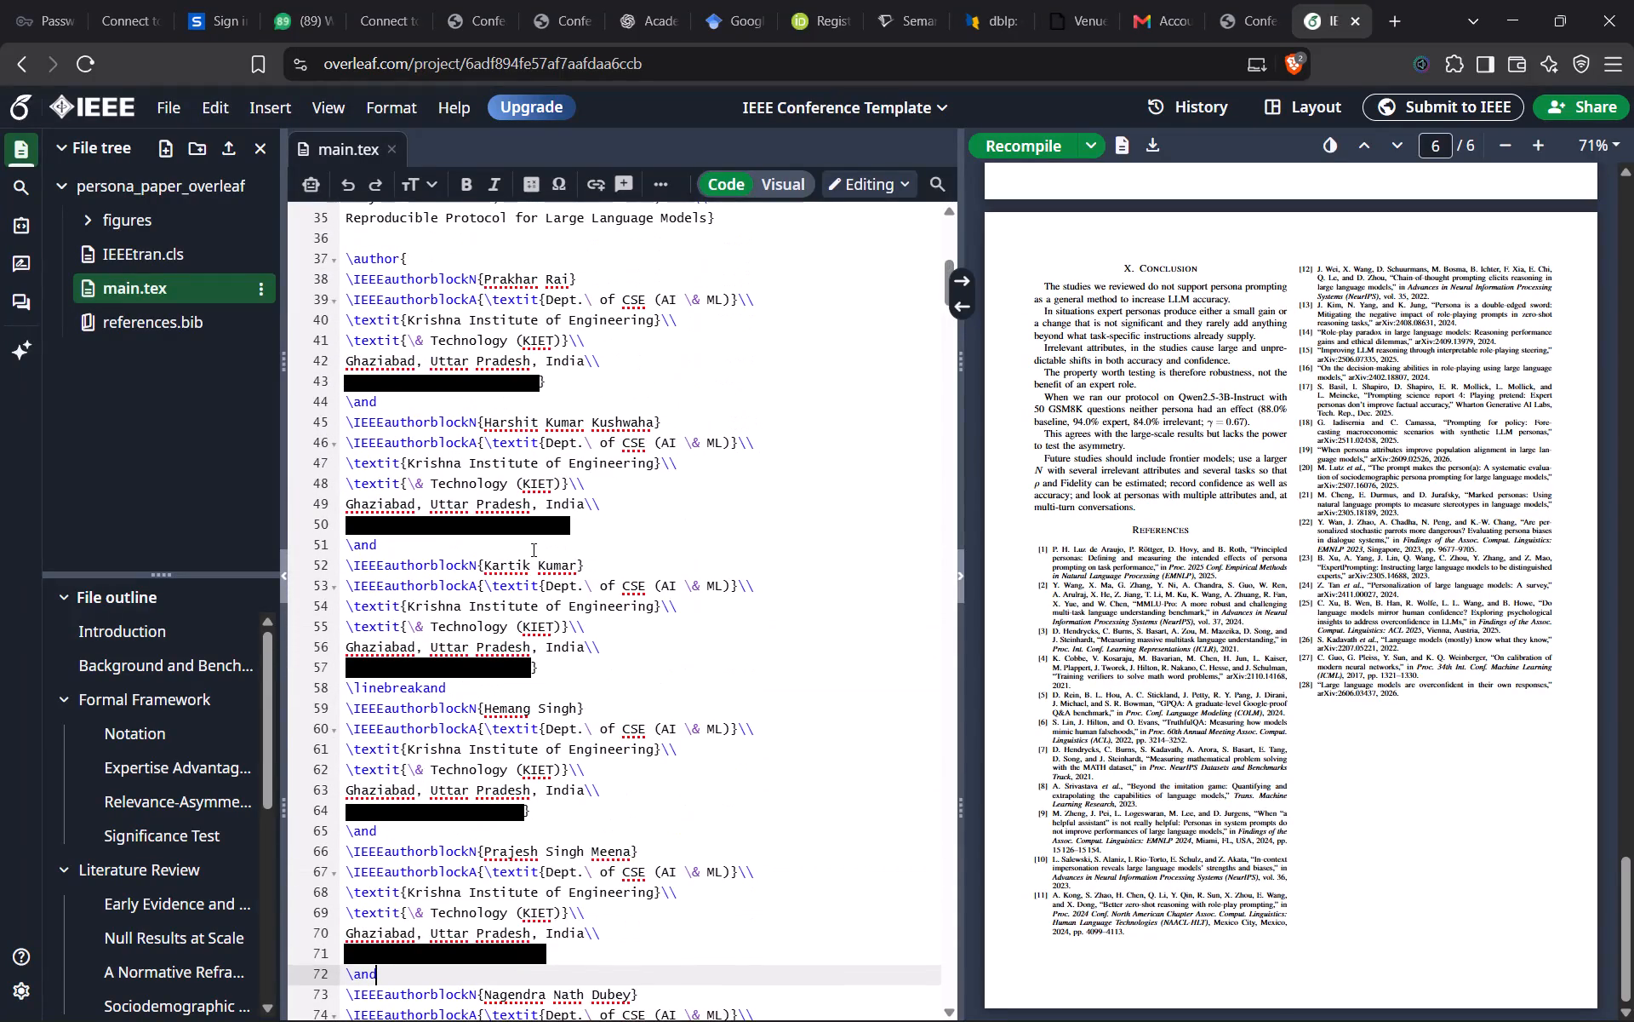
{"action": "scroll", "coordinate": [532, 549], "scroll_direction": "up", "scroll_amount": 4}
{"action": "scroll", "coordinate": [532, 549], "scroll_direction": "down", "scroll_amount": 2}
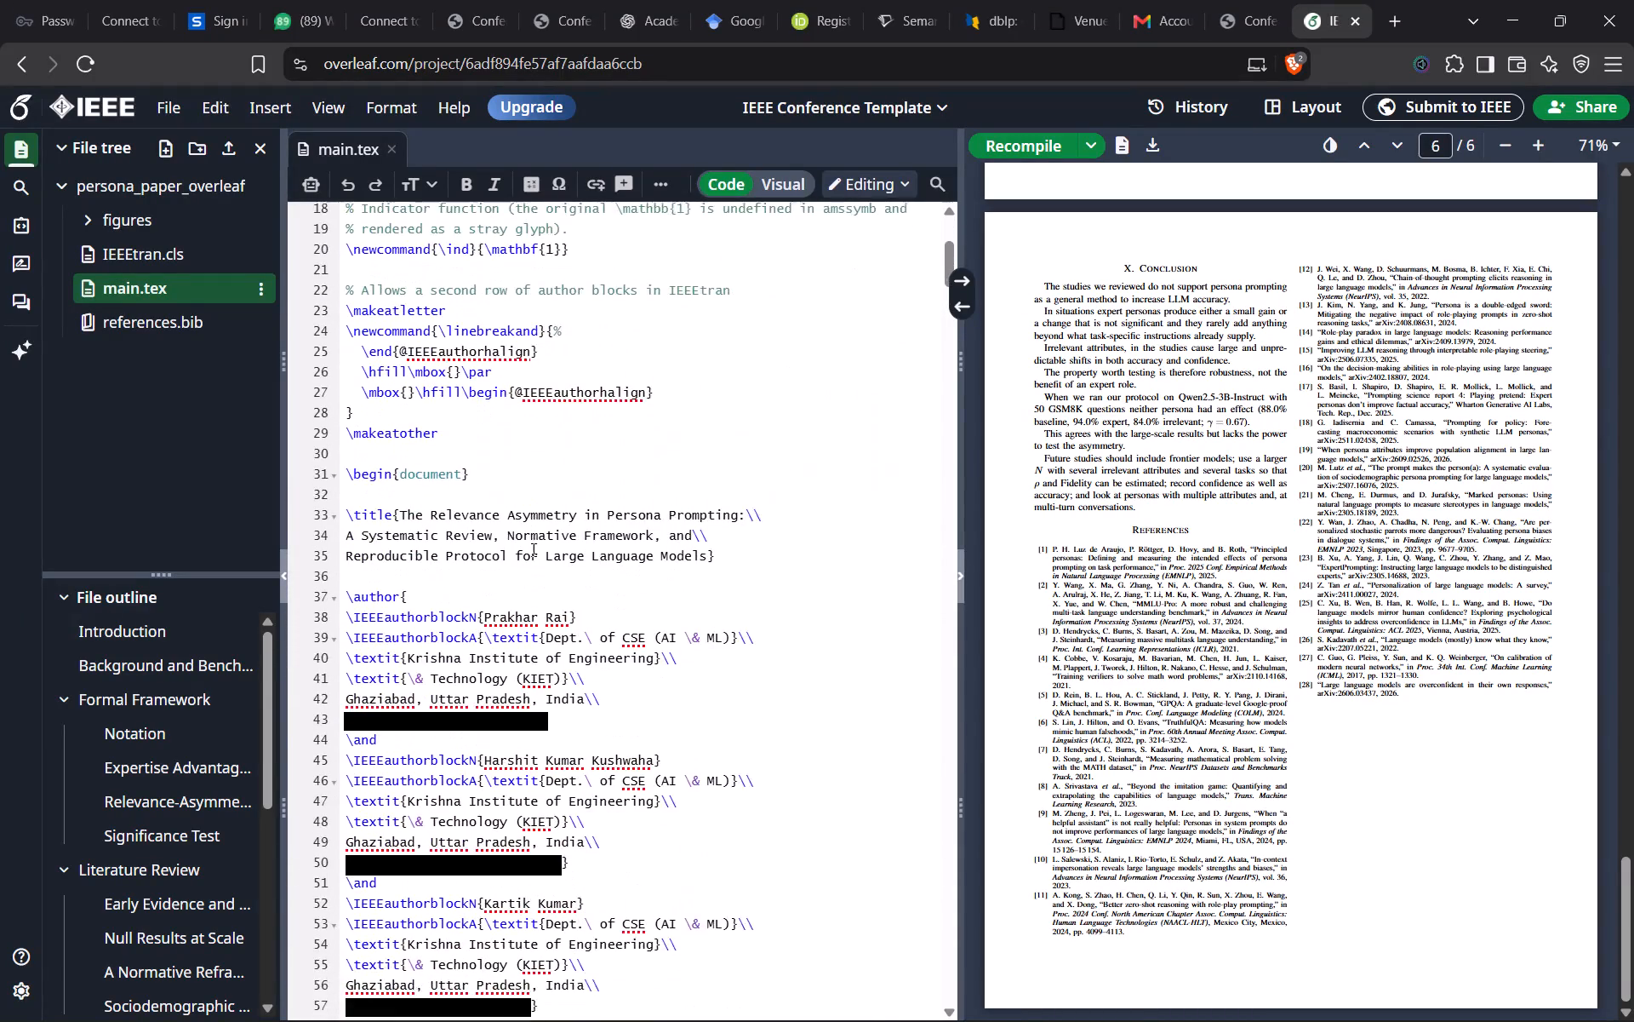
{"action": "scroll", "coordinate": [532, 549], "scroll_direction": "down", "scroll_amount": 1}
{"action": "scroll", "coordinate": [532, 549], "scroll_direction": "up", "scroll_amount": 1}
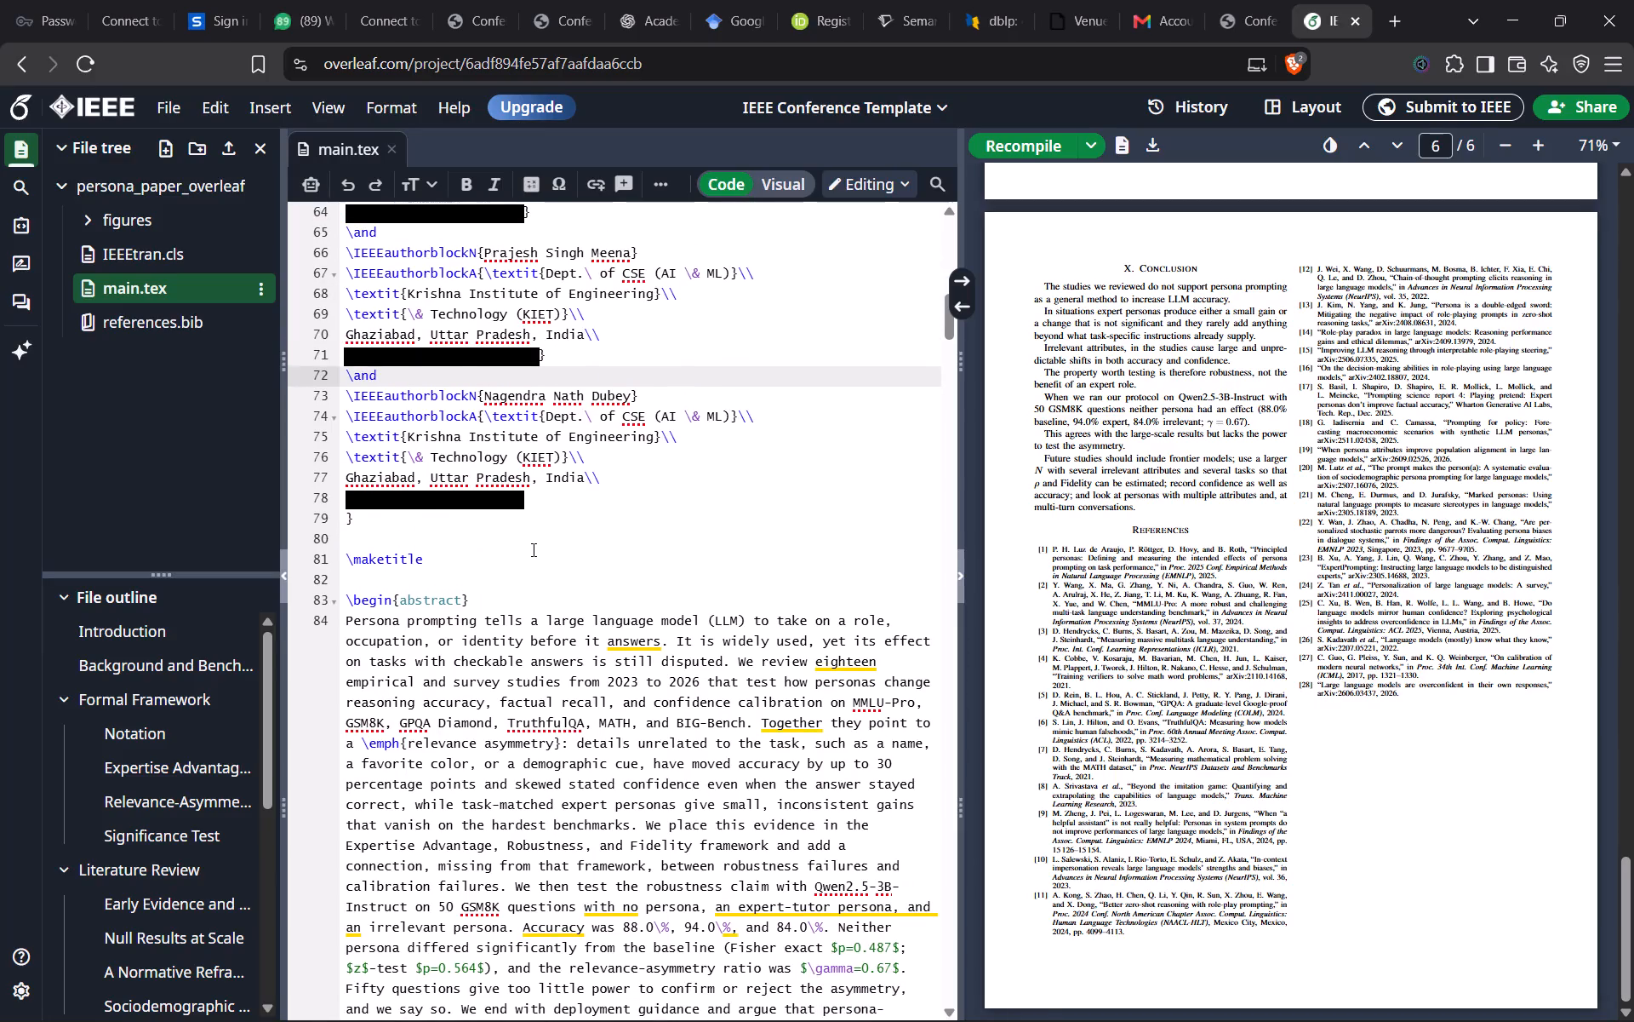
Examine the abstract, keywords and author blocks in the main.tex source.
{"action": "scroll", "coordinate": [532, 549], "scroll_direction": "down", "scroll_amount": 1}
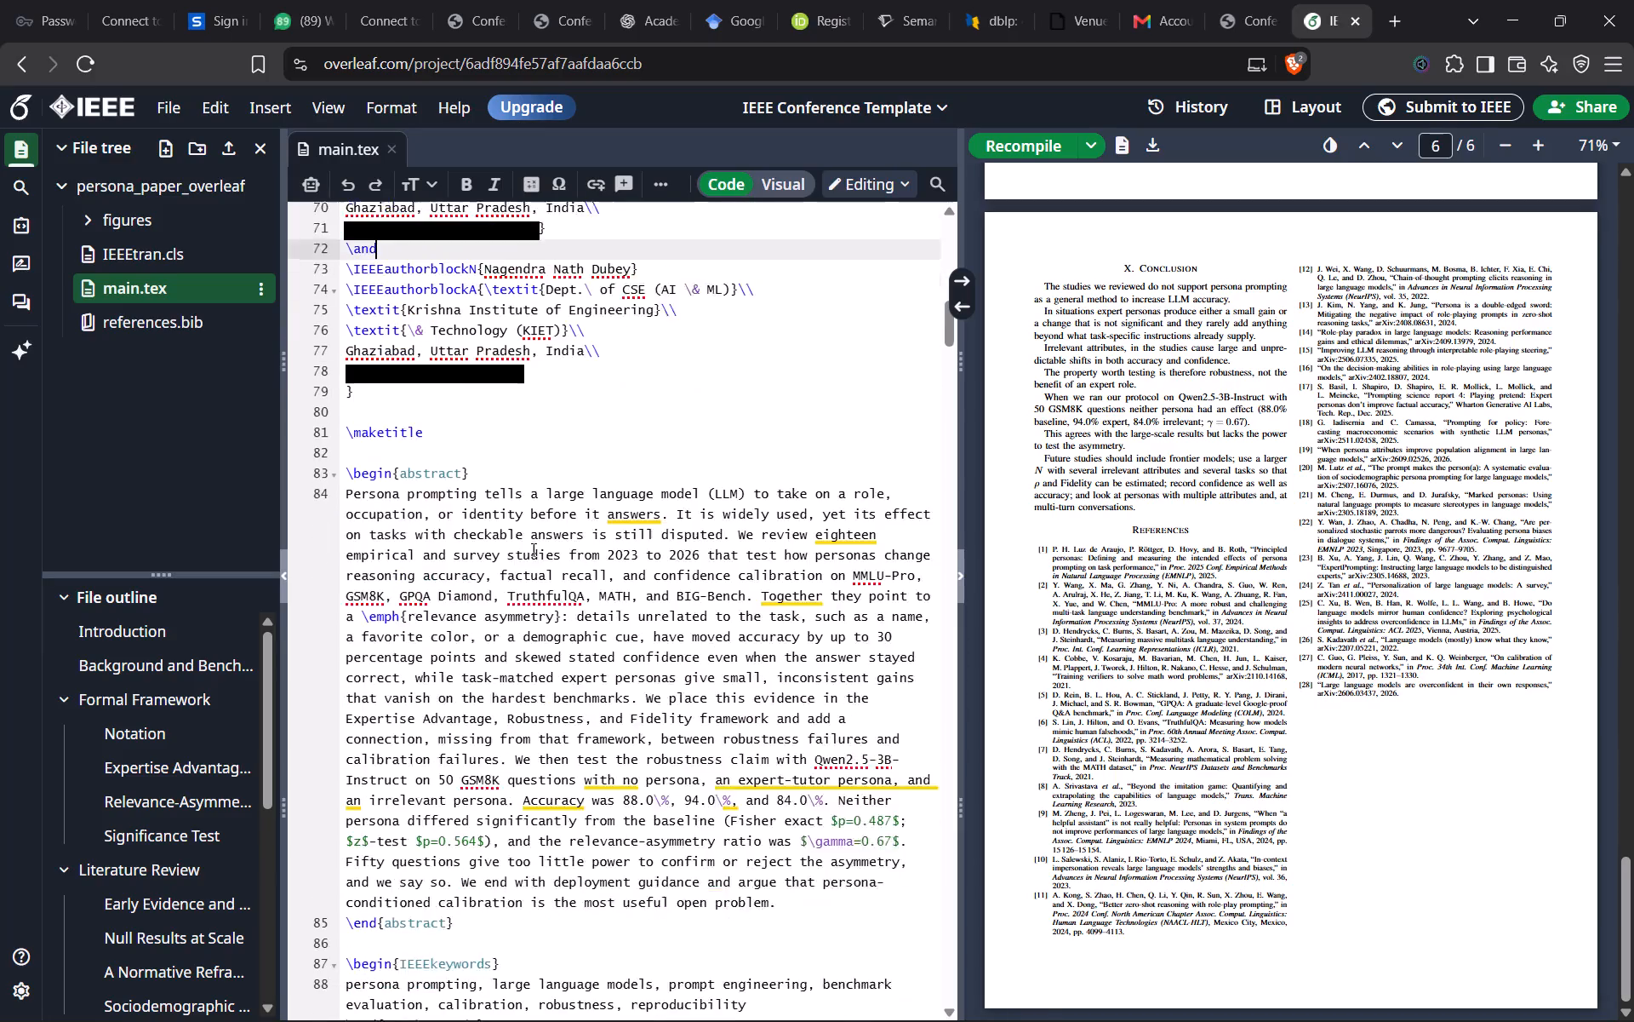
{"action": "scroll", "coordinate": [532, 549], "scroll_direction": "down", "scroll_amount": 1}
{"action": "scroll", "coordinate": [532, 549], "scroll_direction": "up", "scroll_amount": 1}
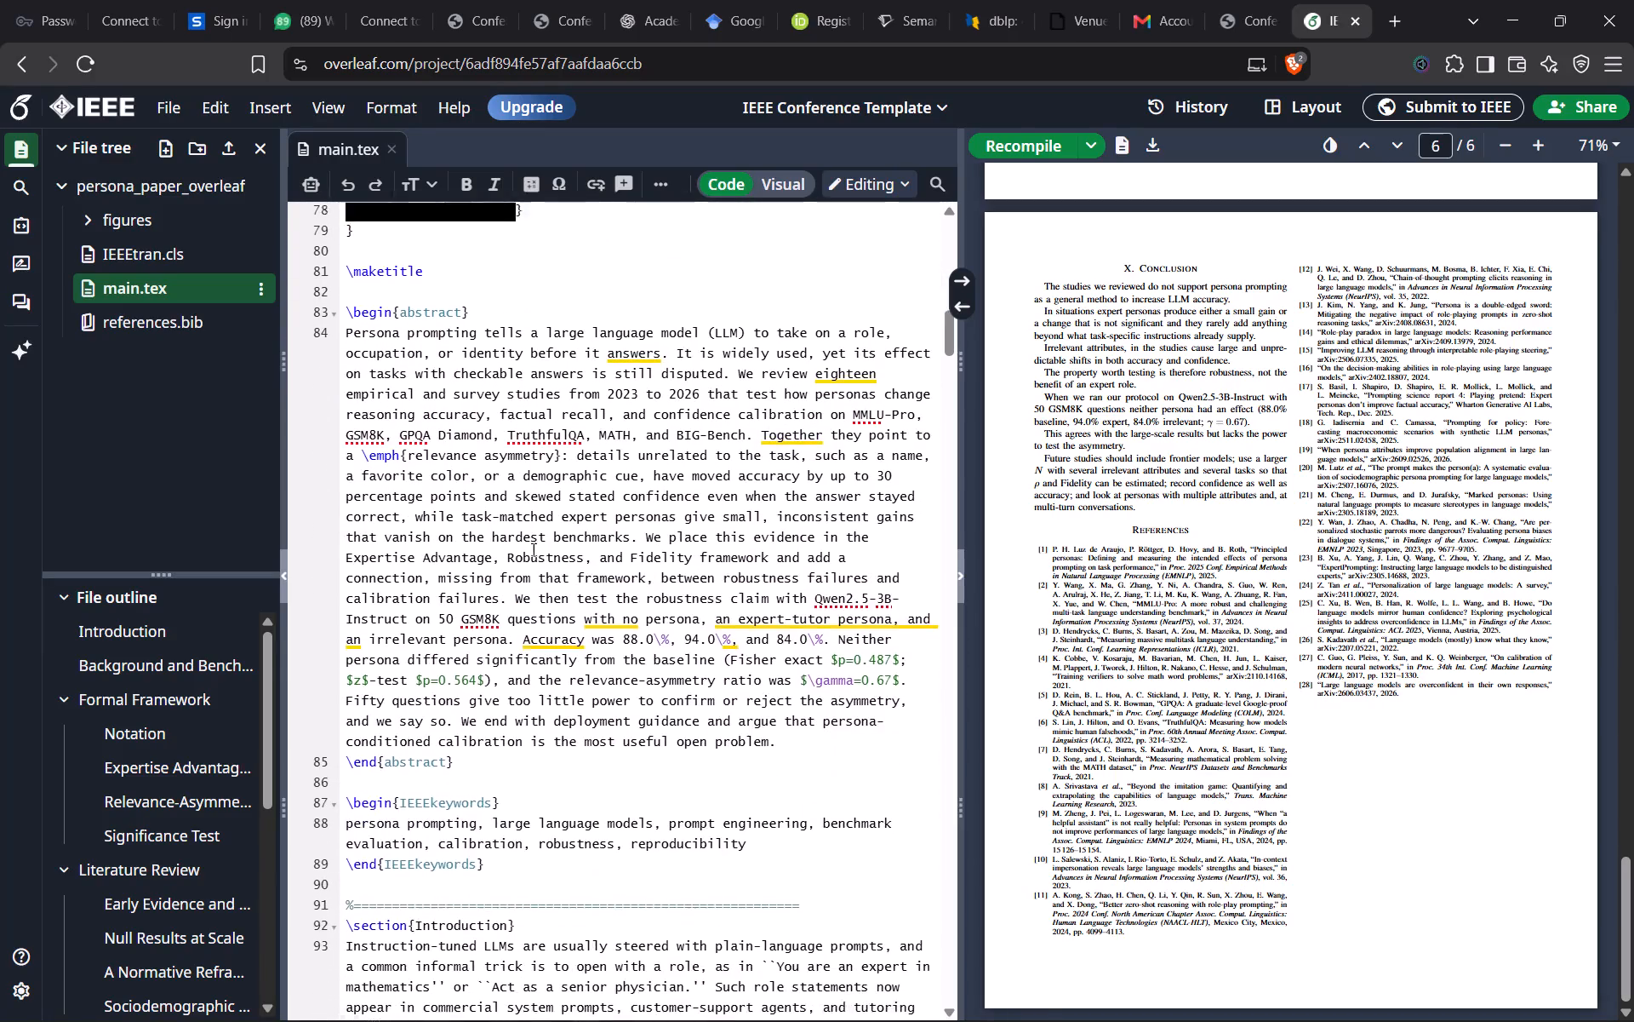
{"action": "scroll", "coordinate": [532, 549], "scroll_direction": "up", "scroll_amount": 4}
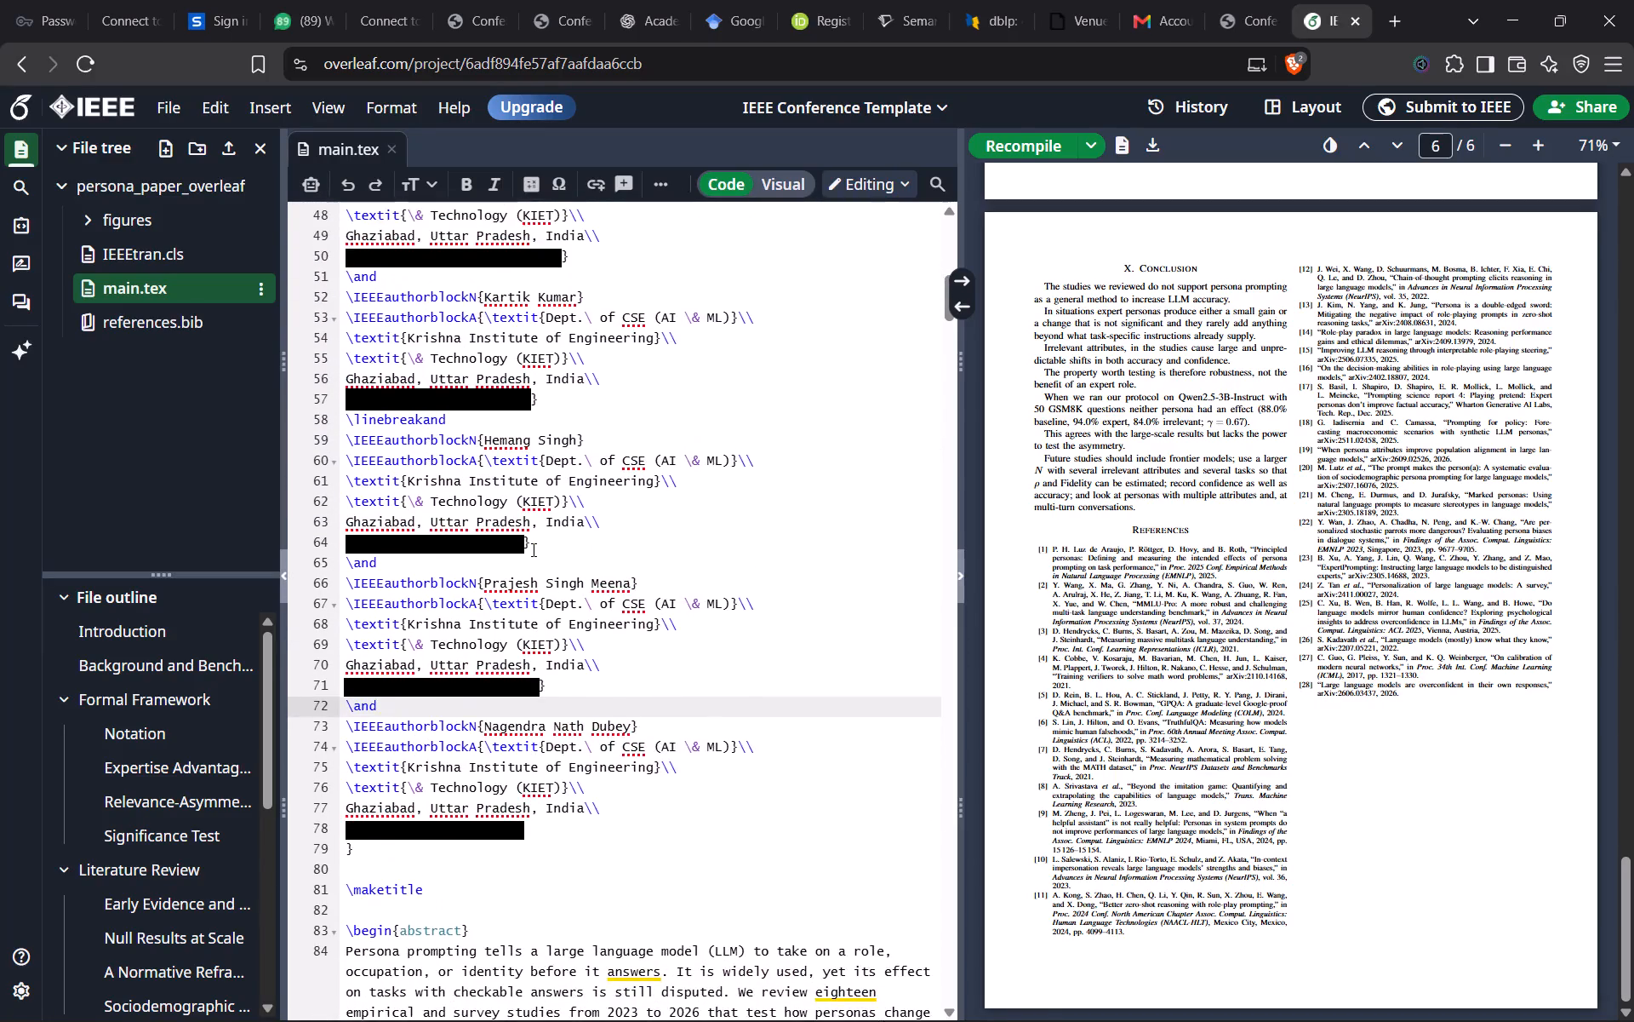
{"action": "scroll", "coordinate": [532, 549], "scroll_direction": "up", "scroll_amount": 2}
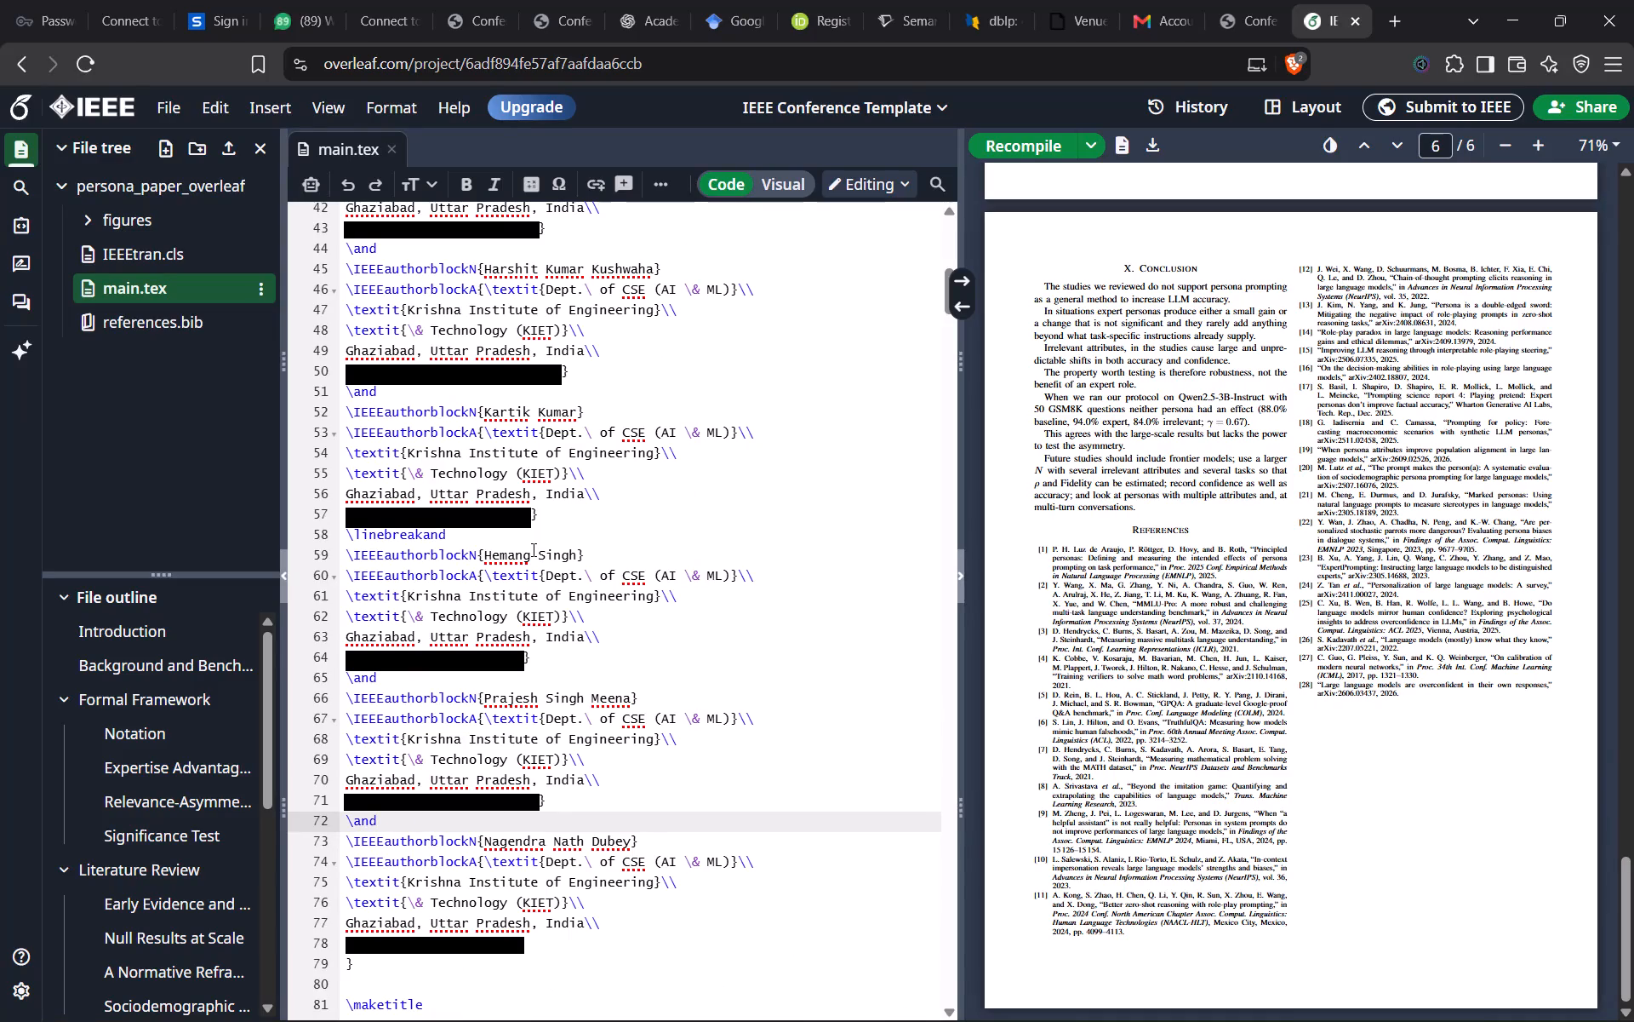
{"action": "scroll", "coordinate": [532, 549], "scroll_direction": "up", "scroll_amount": 1}
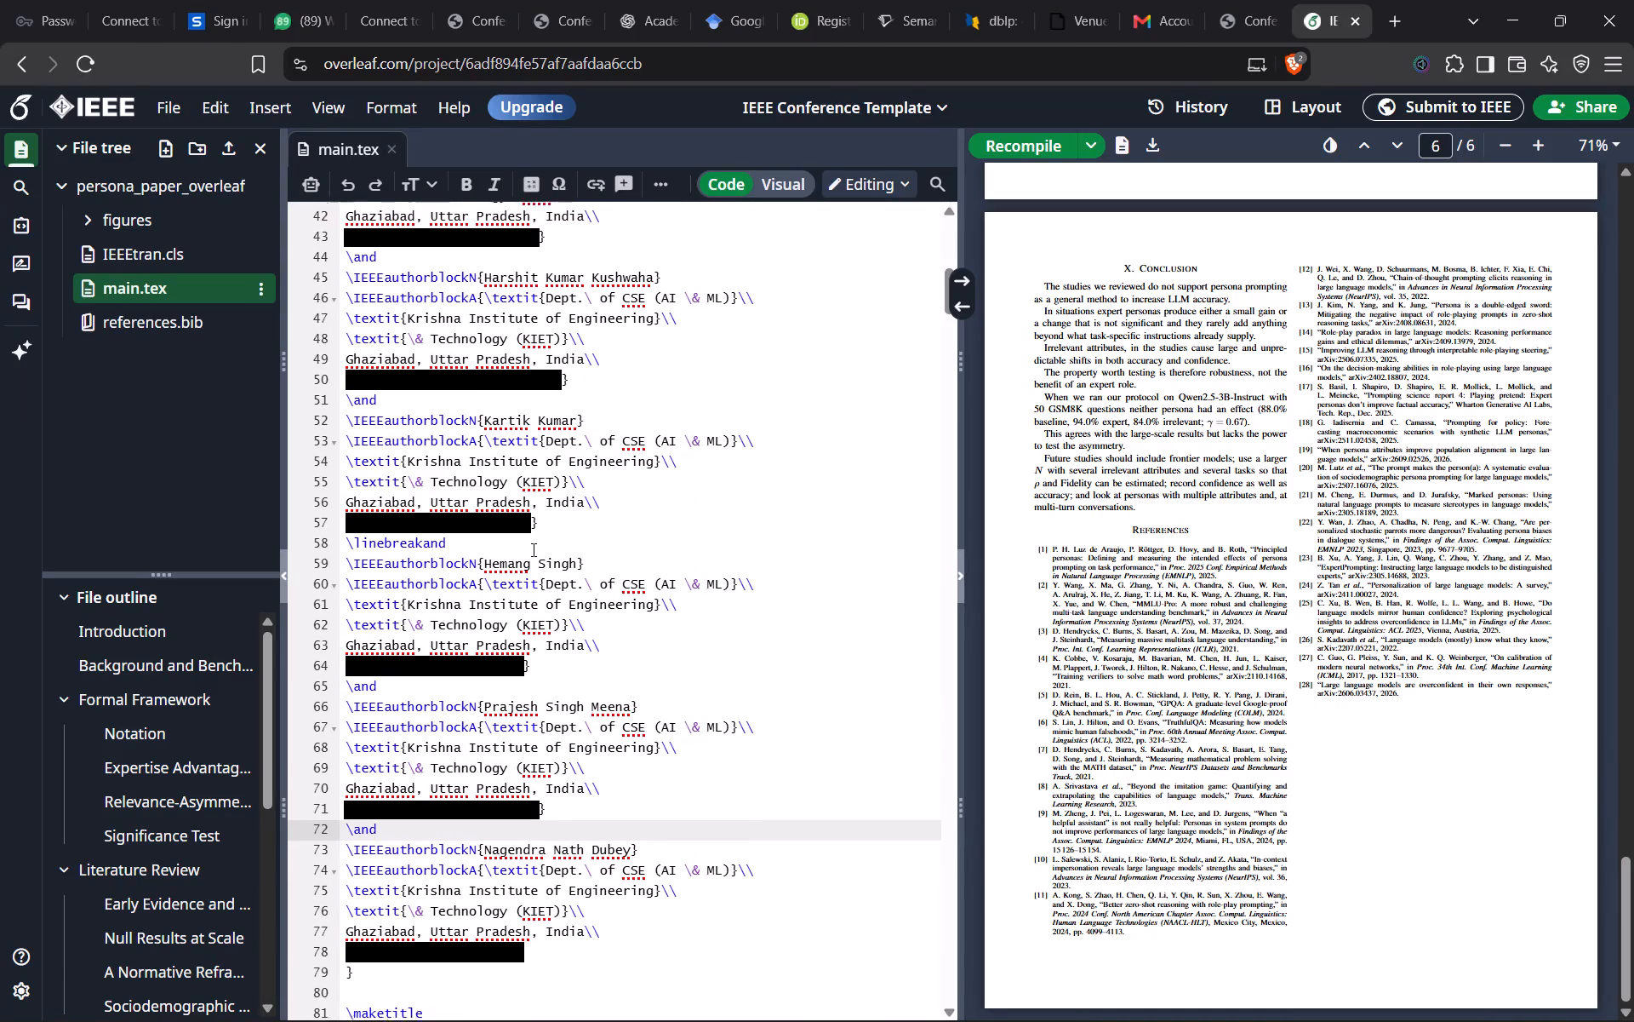
{"action": "scroll", "coordinate": [532, 549], "scroll_direction": "up", "scroll_amount": 1}
{"action": "scroll", "coordinate": [532, 549], "scroll_direction": "down", "scroll_amount": 1}
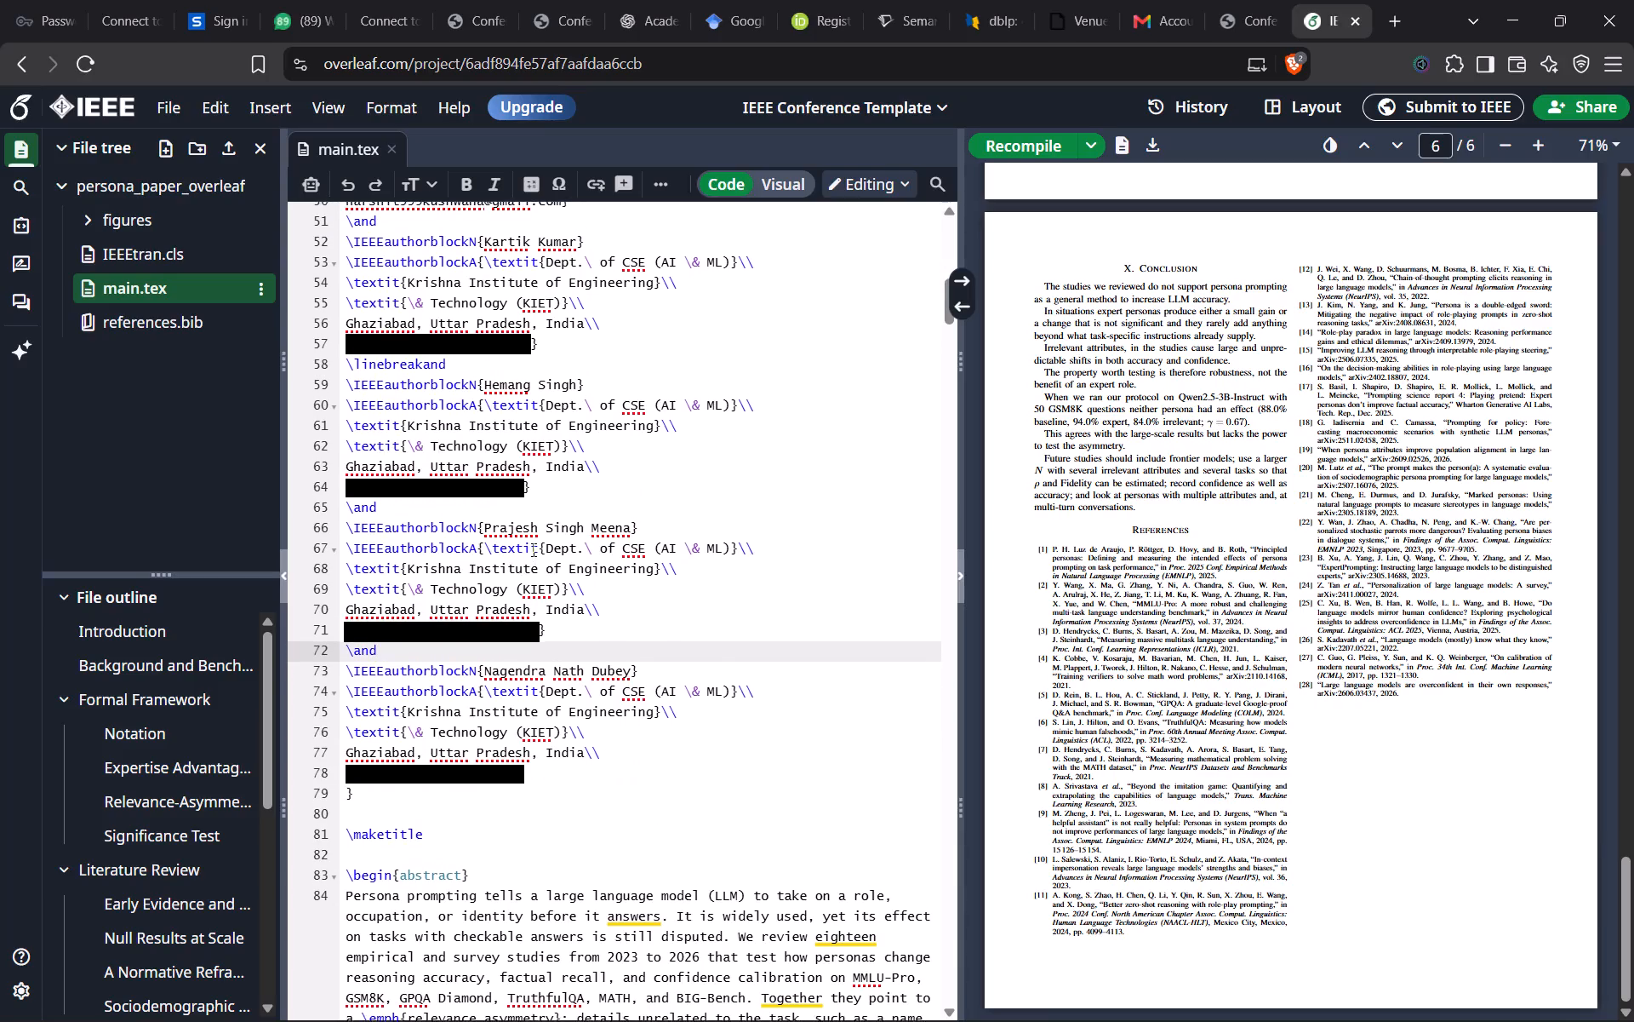
Recheck the names, affiliations and closing brackets of the author blocks above the maketitle line in main.tex.
{"action": "scroll", "coordinate": [437, 675], "scroll_direction": "up", "scroll_amount": 1}
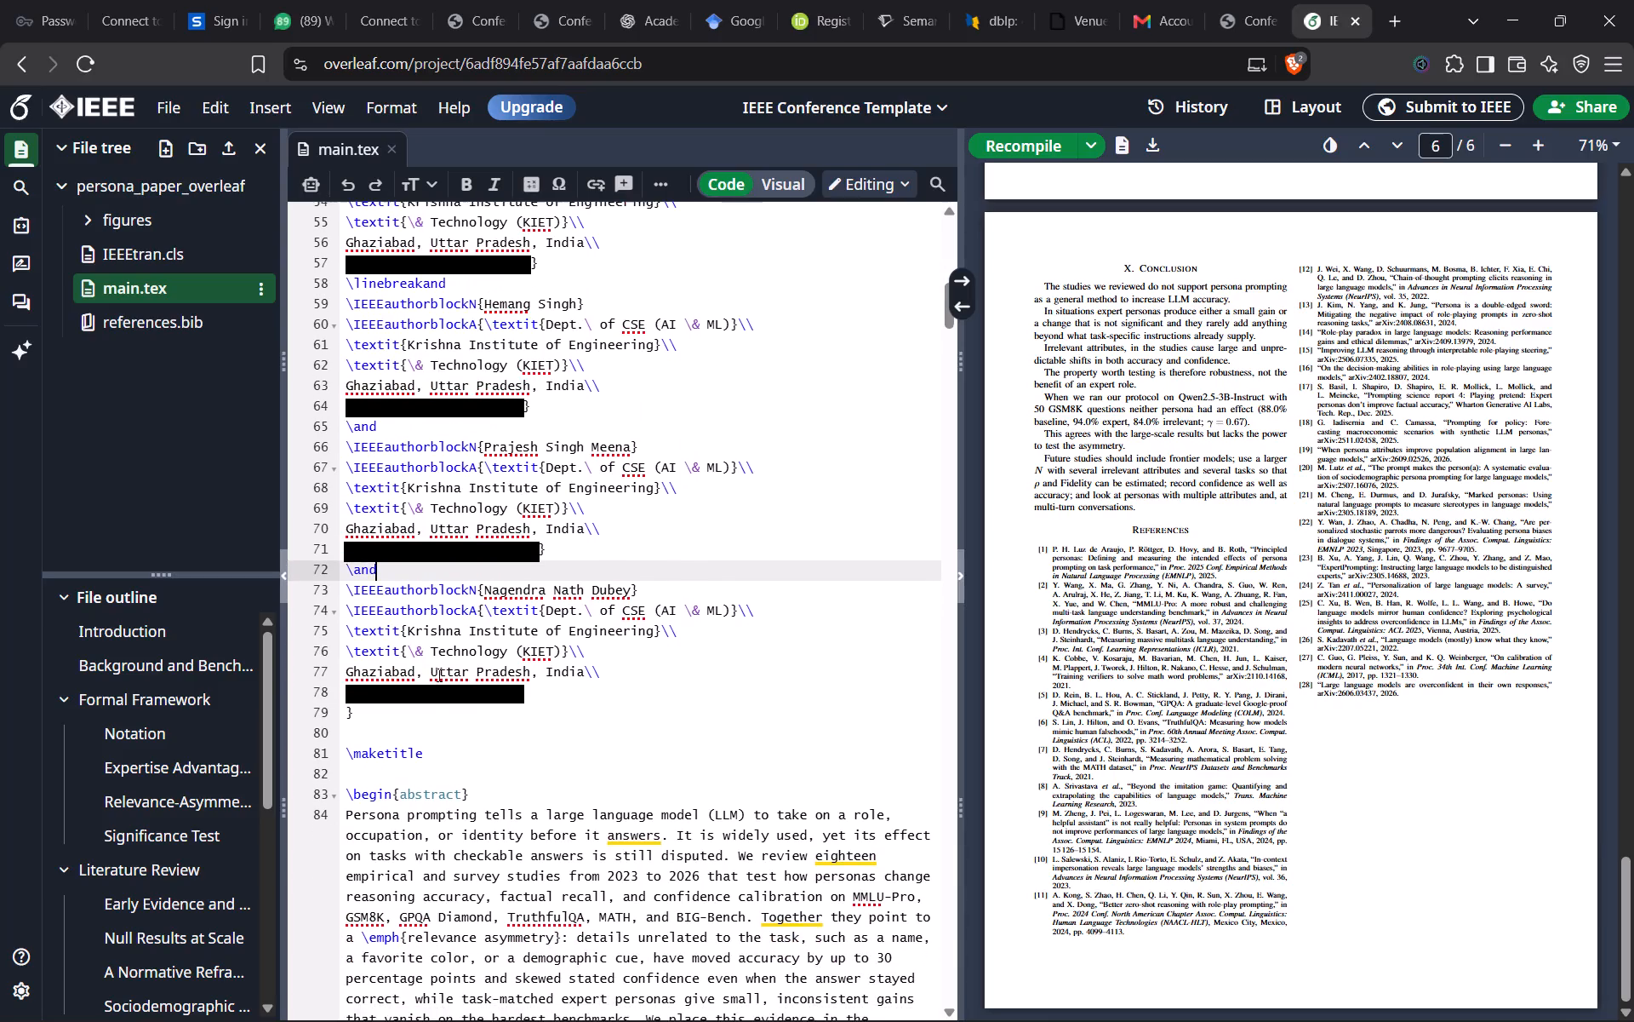
{"action": "scroll", "coordinate": [437, 675], "scroll_direction": "up", "scroll_amount": 2}
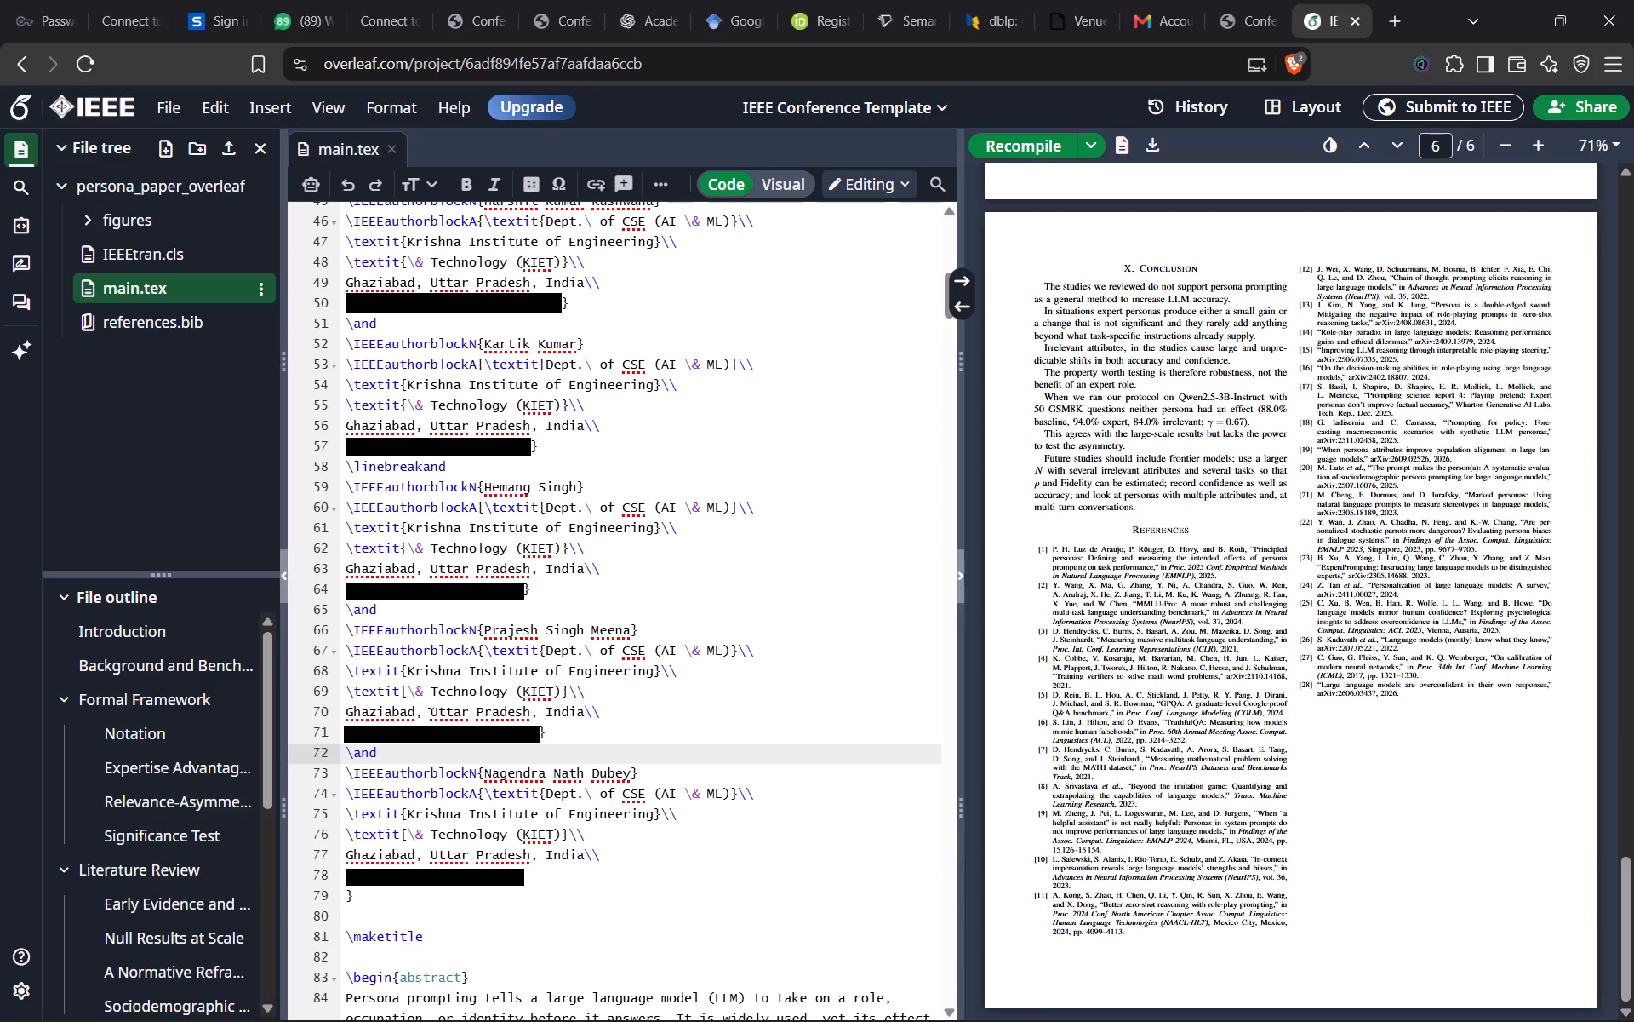
{"action": "scroll", "coordinate": [430, 719], "scroll_direction": "down", "scroll_amount": 1}
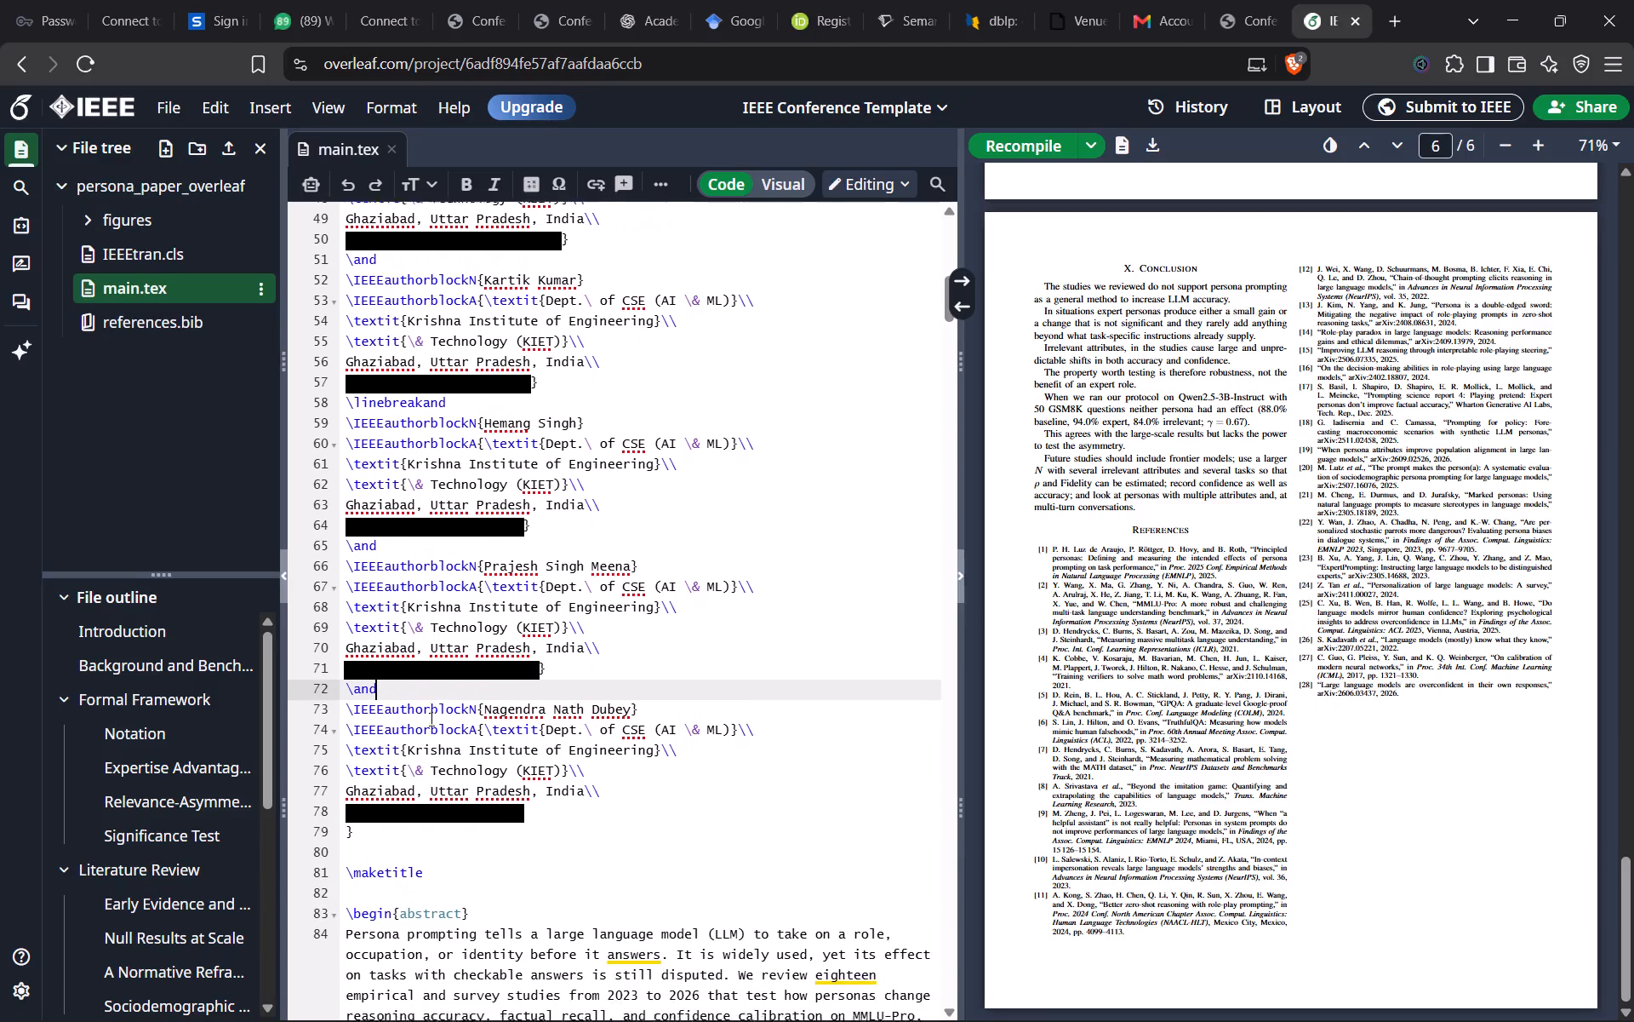
{"action": "scroll", "coordinate": [430, 719], "scroll_direction": "down", "scroll_amount": 1}
{"action": "scroll", "coordinate": [430, 719], "scroll_direction": "up", "scroll_amount": 2}
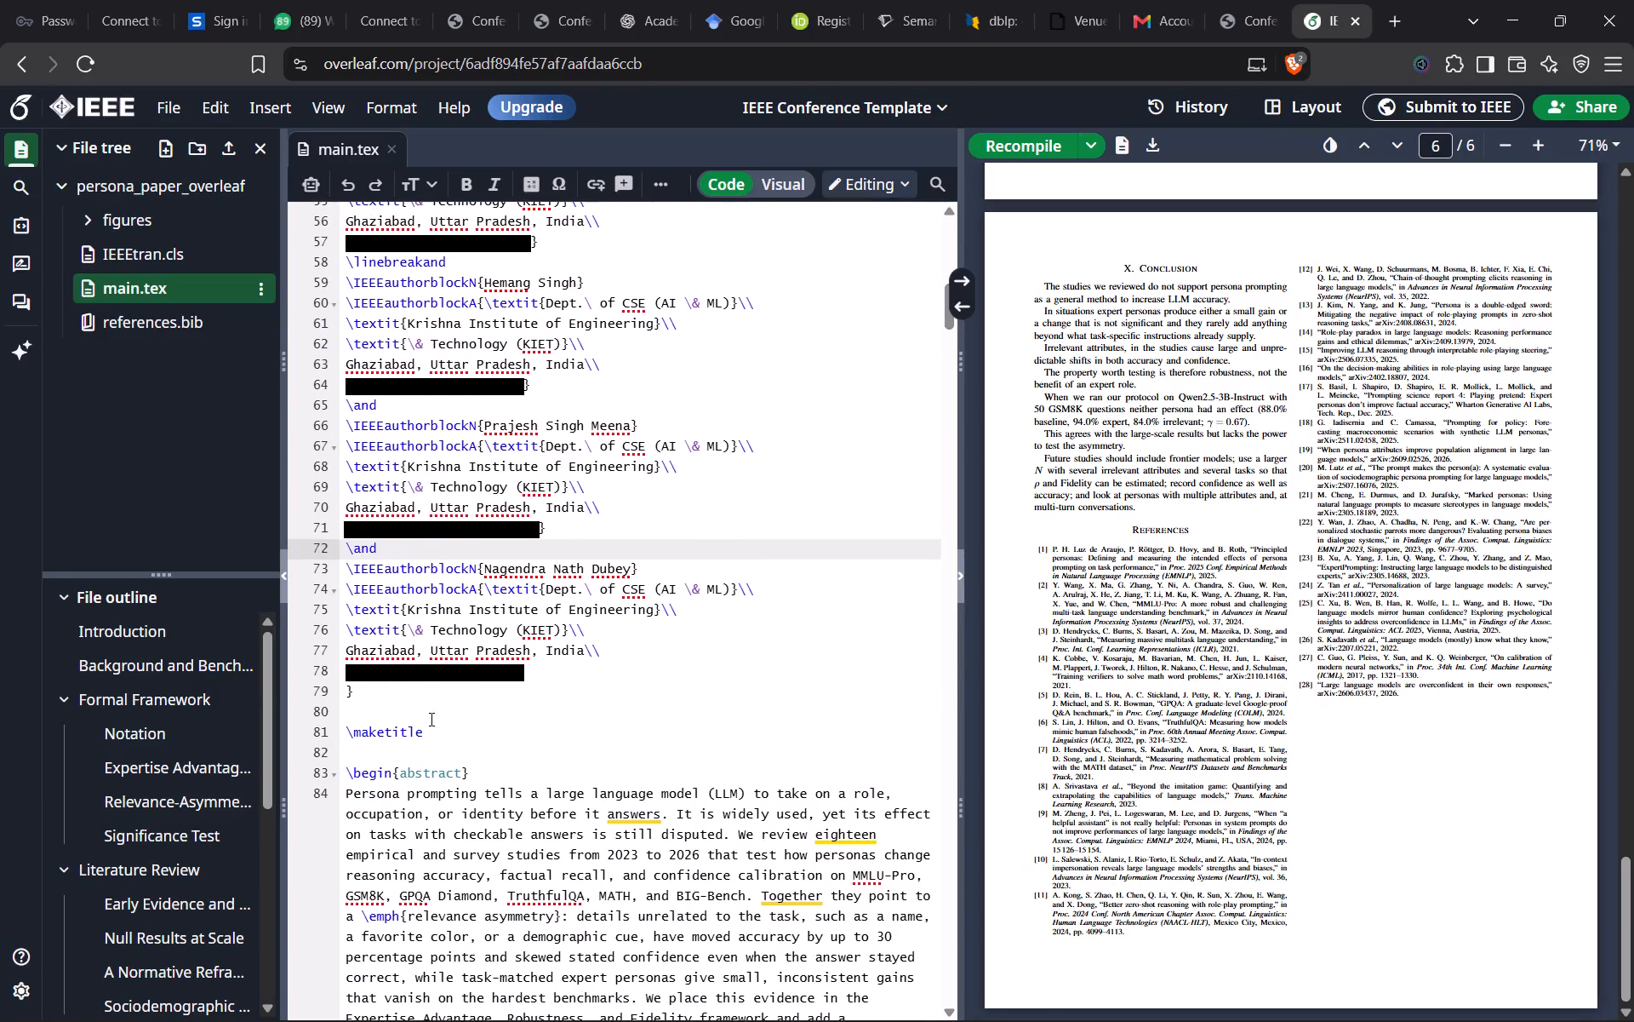
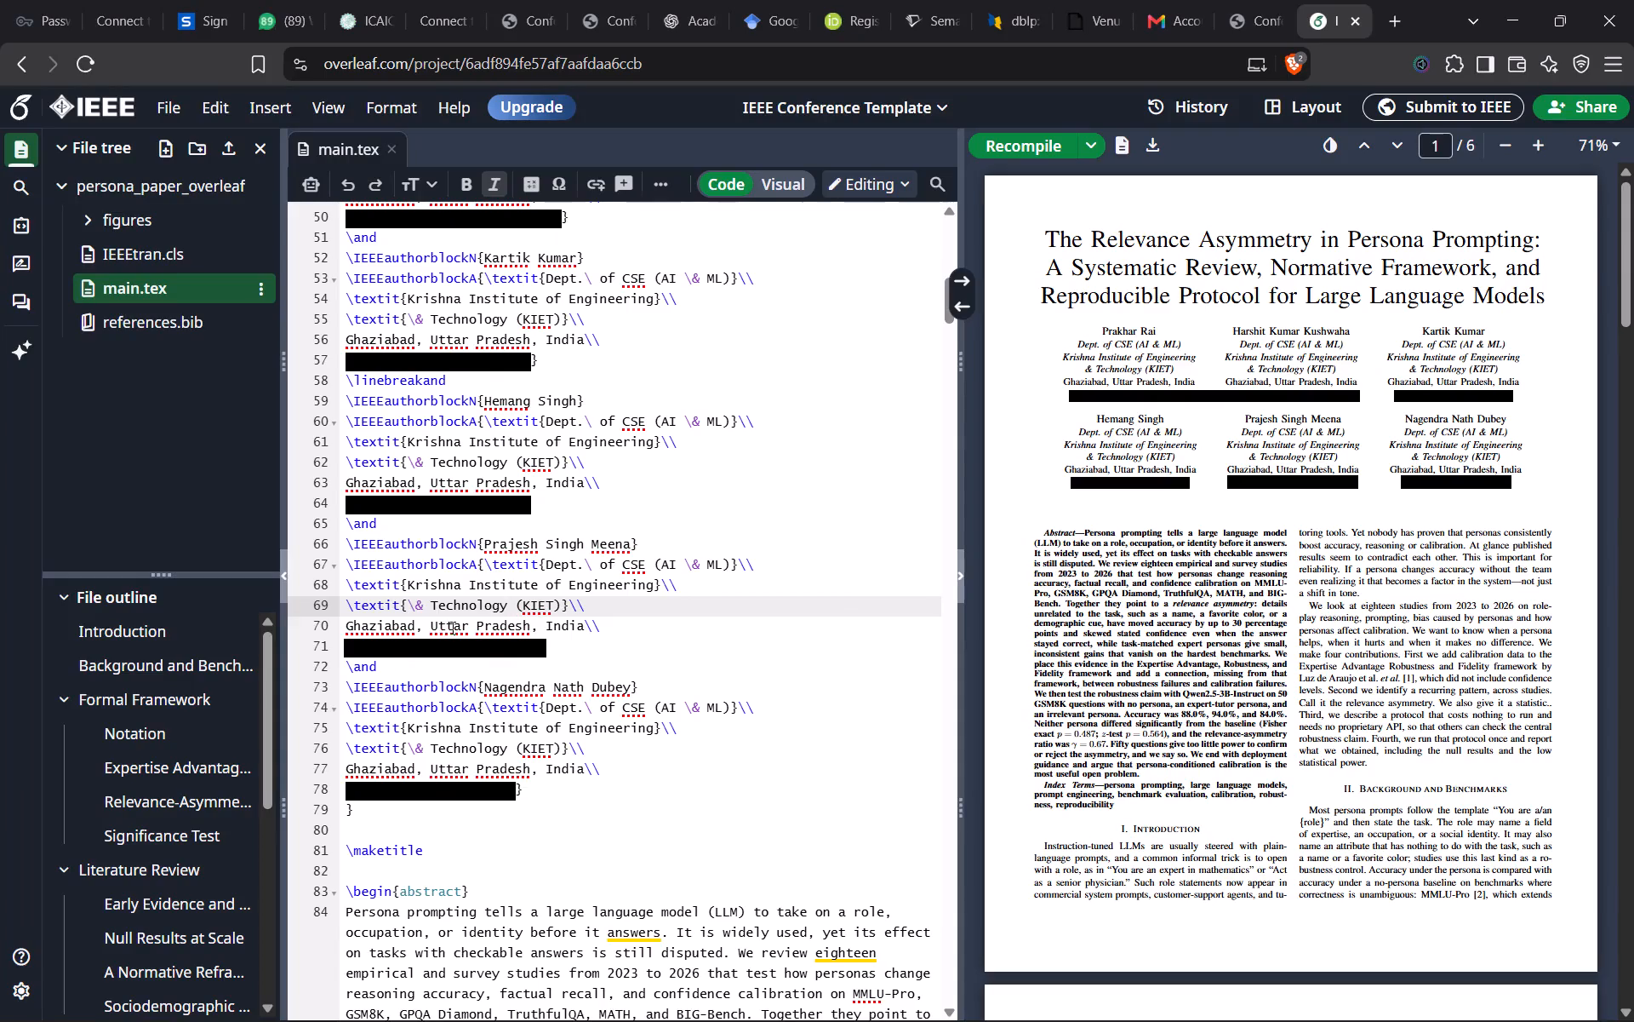
Insert "Delhi-NCR, " before "Uttar Pradesh" in the fifth author's location line in main.tex.
{"action": "left_click", "coordinate": [427, 623]}
{"action": "type", "text": "Delhi"}
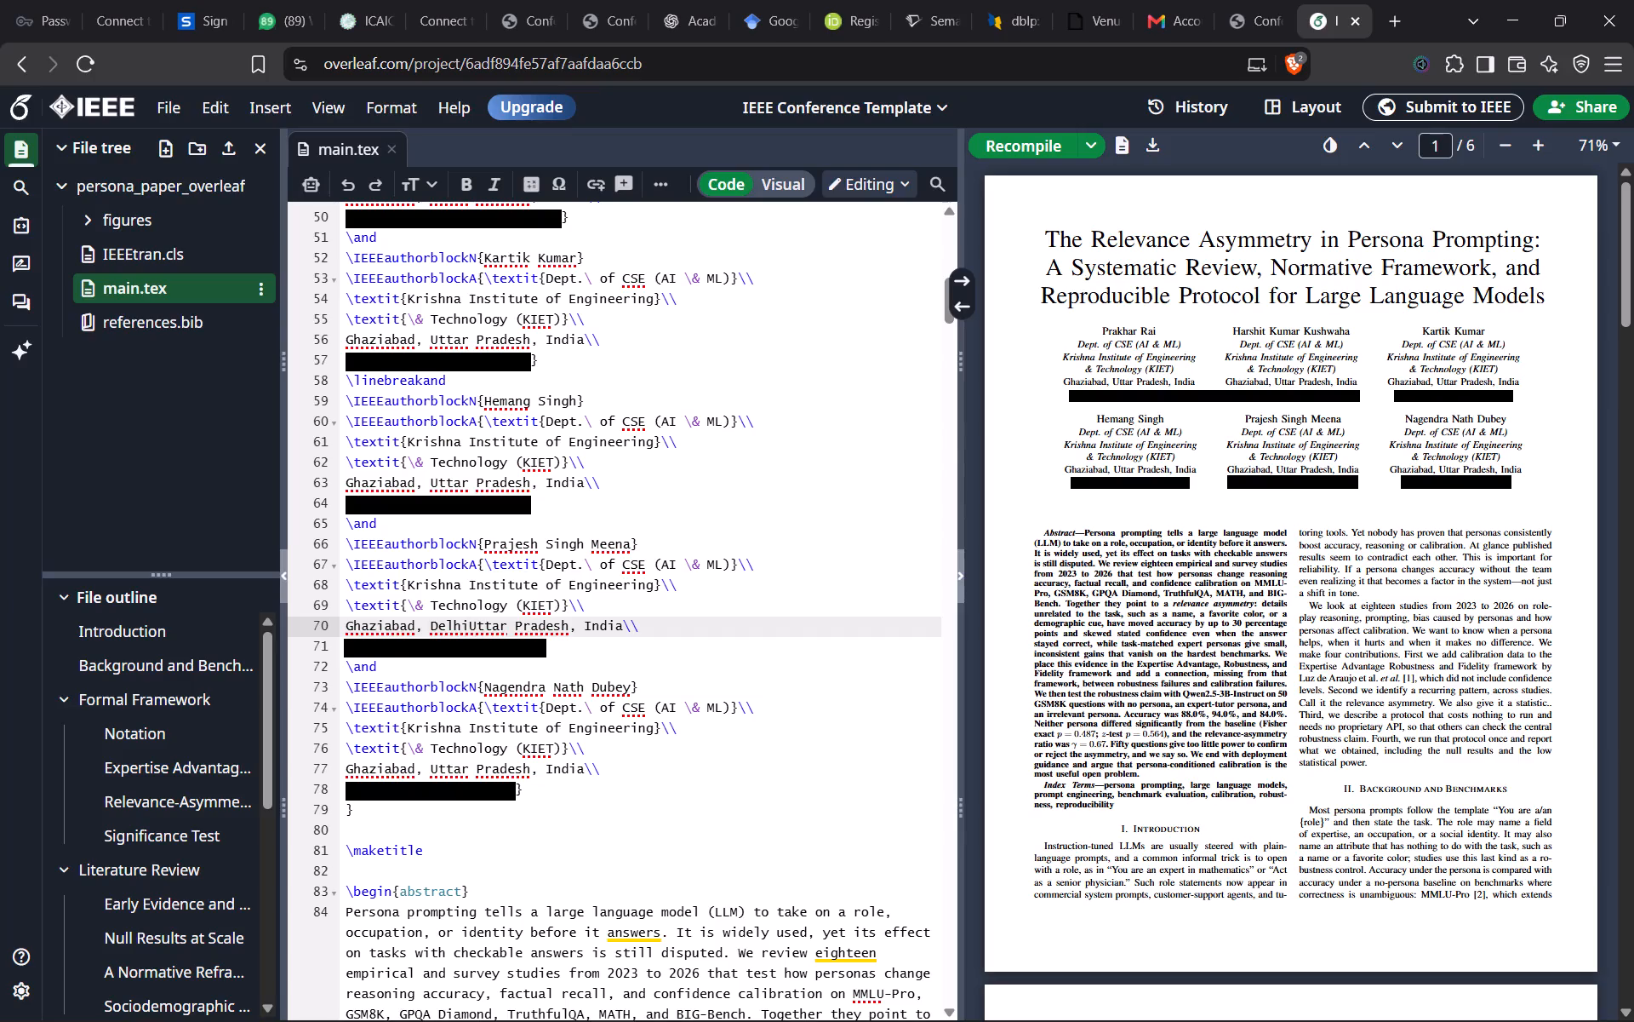
{"action": "key", "text": "minus"}
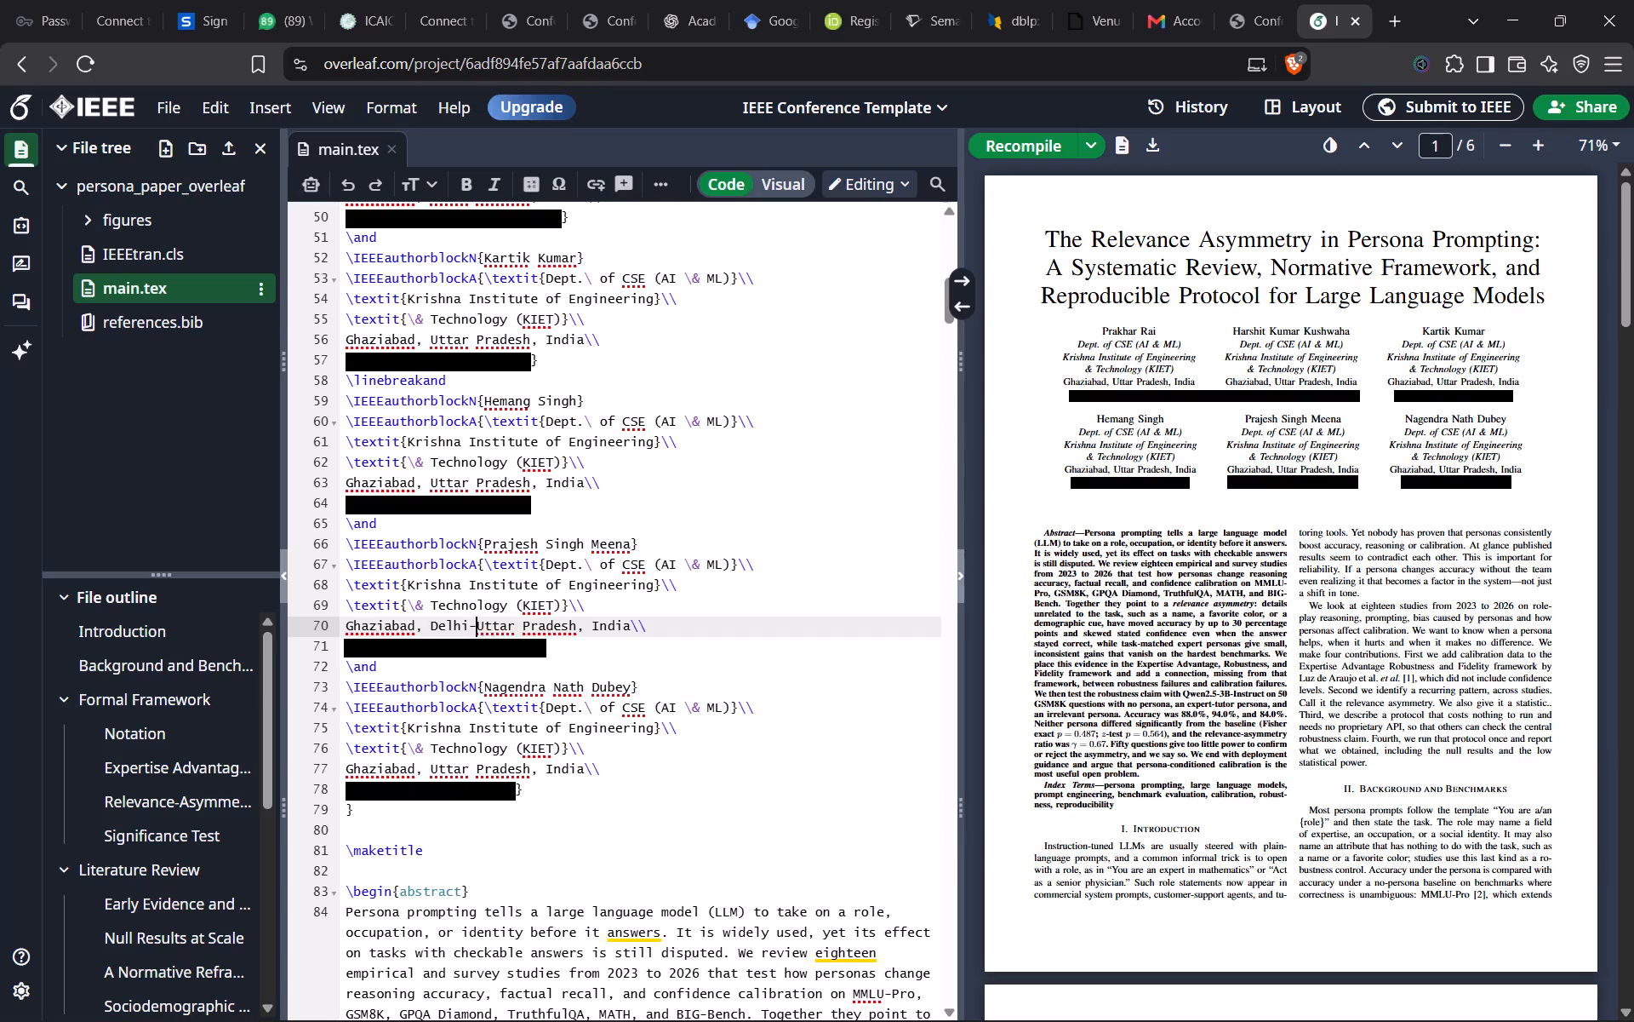
{"action": "type", "text": "NC"}
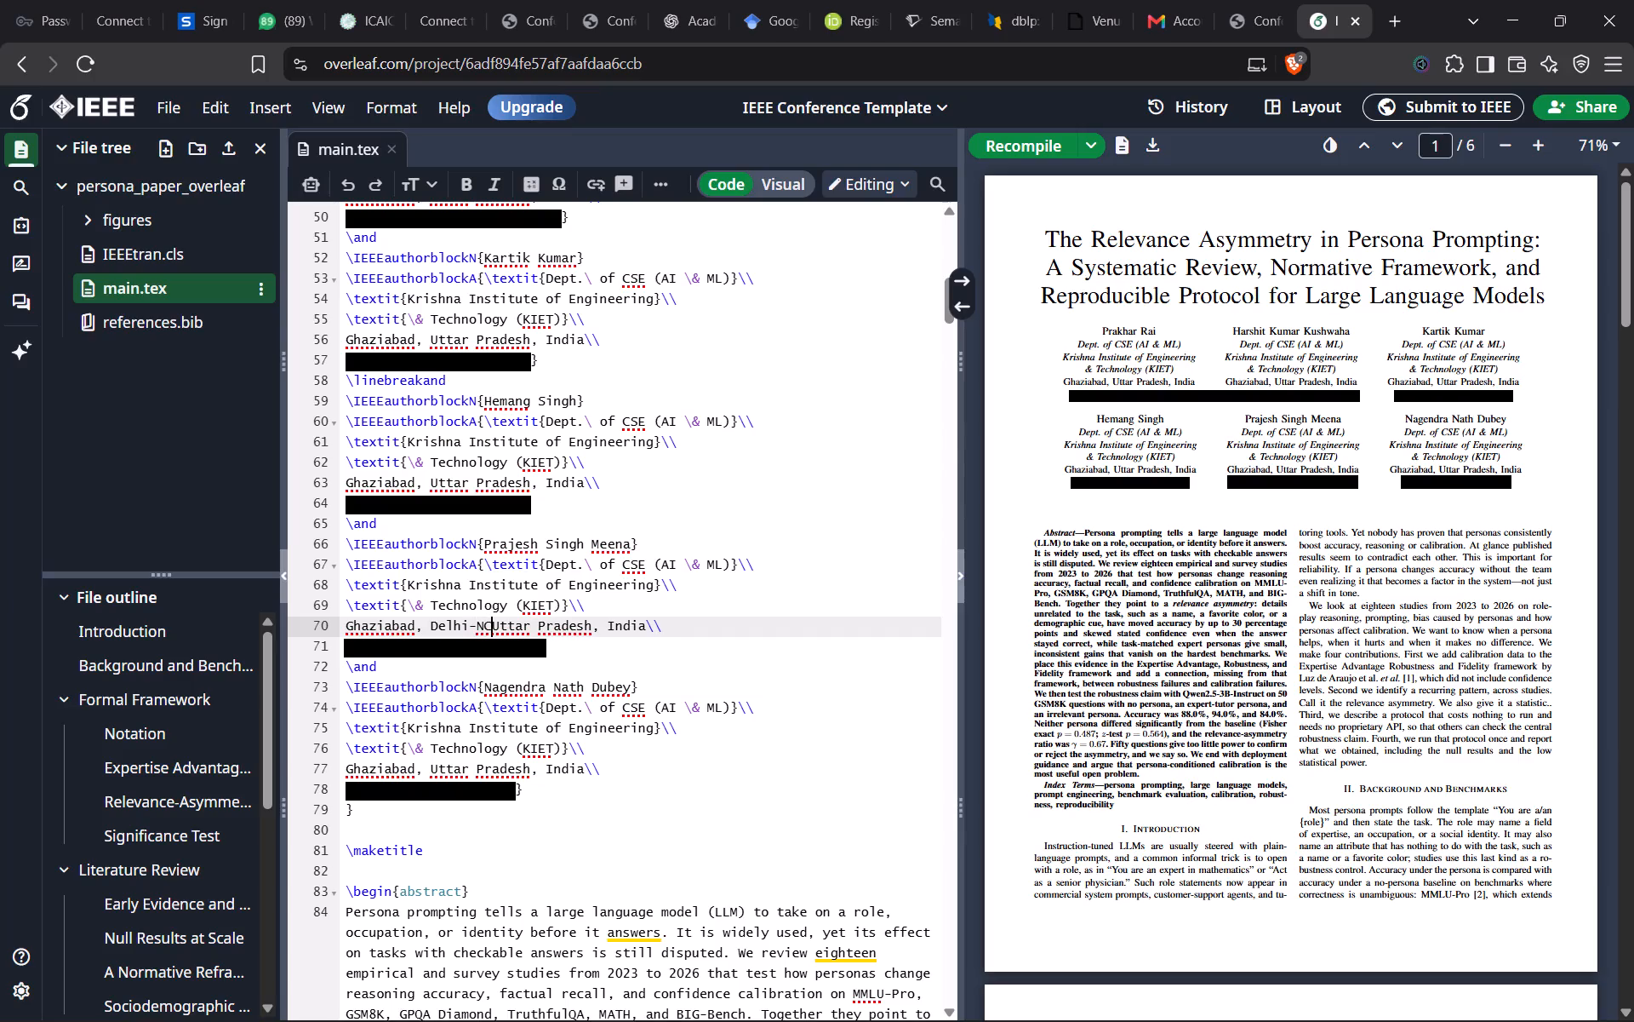
{"action": "key", "text": "shift+r"}
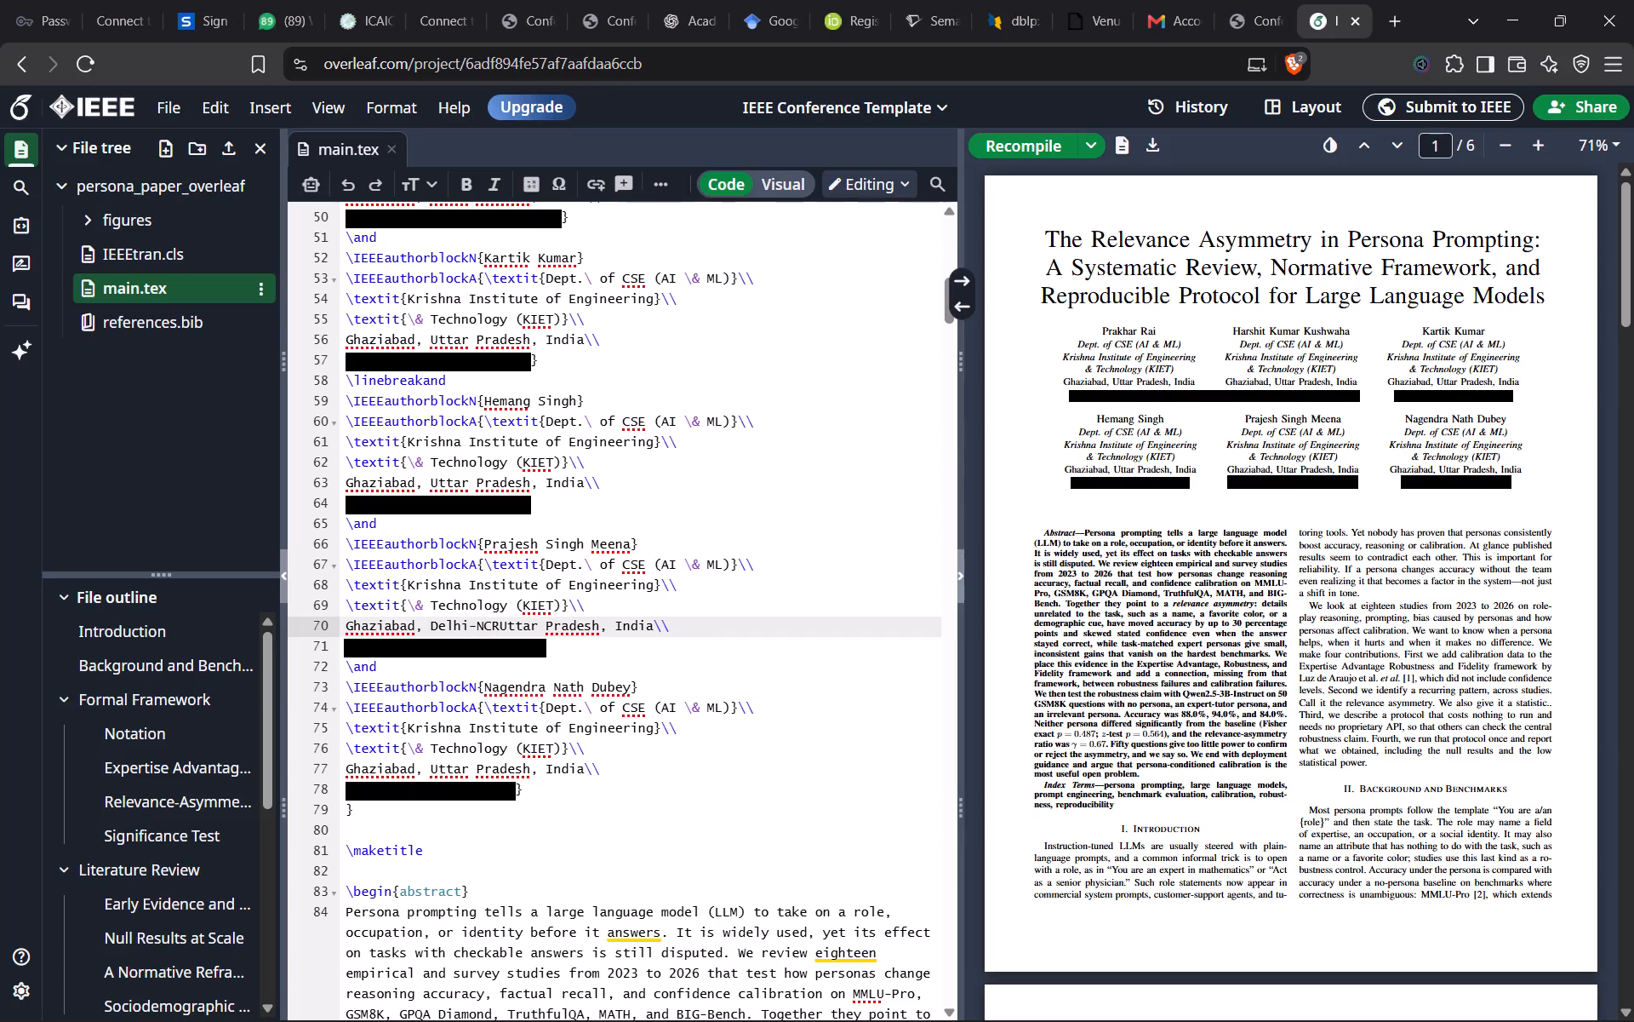
{"action": "type", "text": ","}
{"action": "key", "text": "space"}
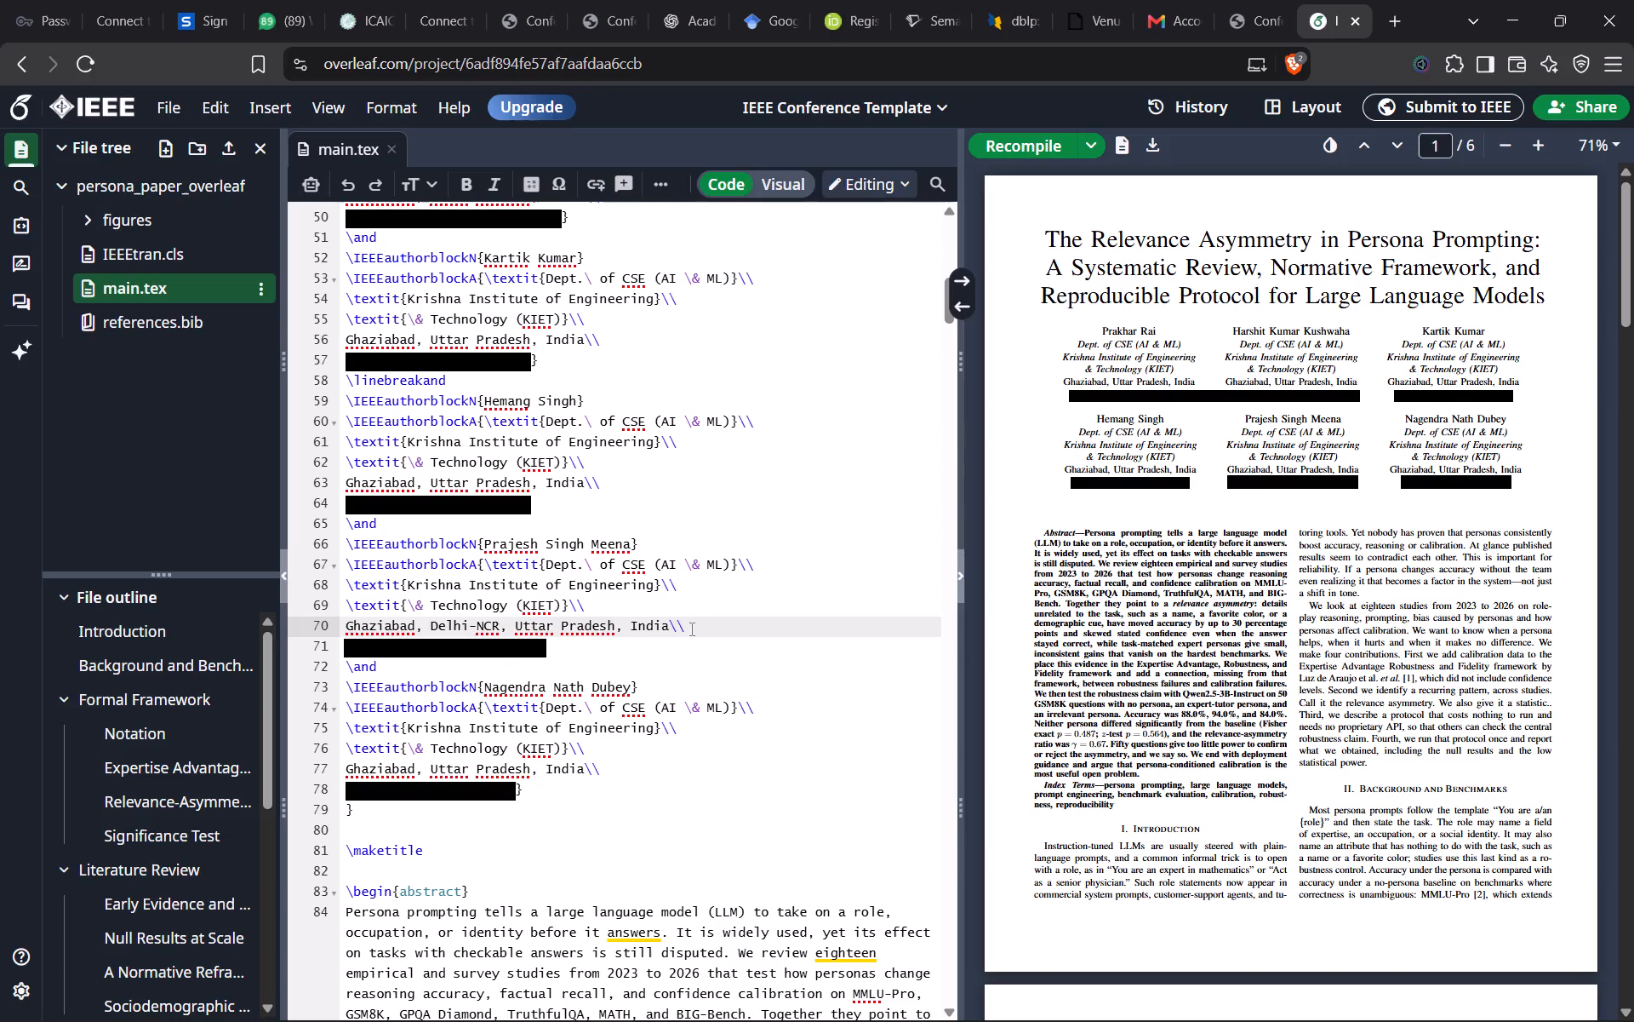
Copy the updated line "Ghaziabad, Delhi-NCR, Uttar Pradesh, India\\" over the location lines of the sixth and third authors.
{"action": "left_click_drag", "start_coordinate": [691, 629], "coordinate": [303, 632]}
{"action": "key", "text": "ctrl+c"}
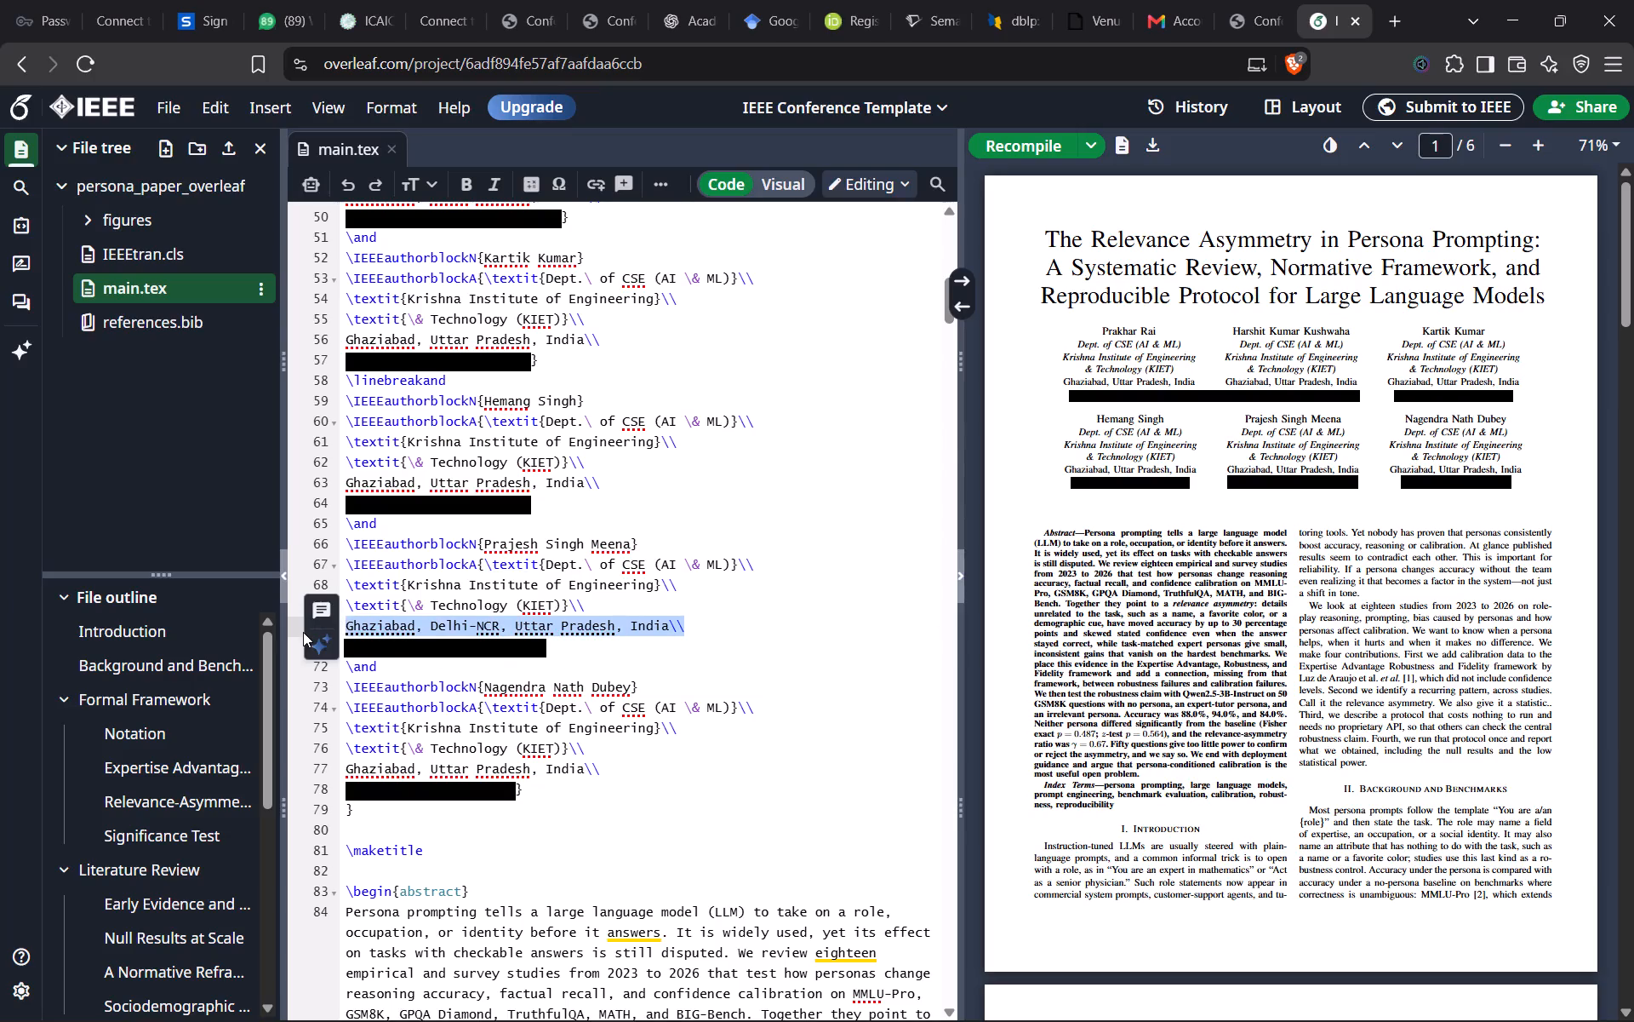
{"action": "left_click_drag", "start_coordinate": [616, 770], "coordinate": [328, 775]}
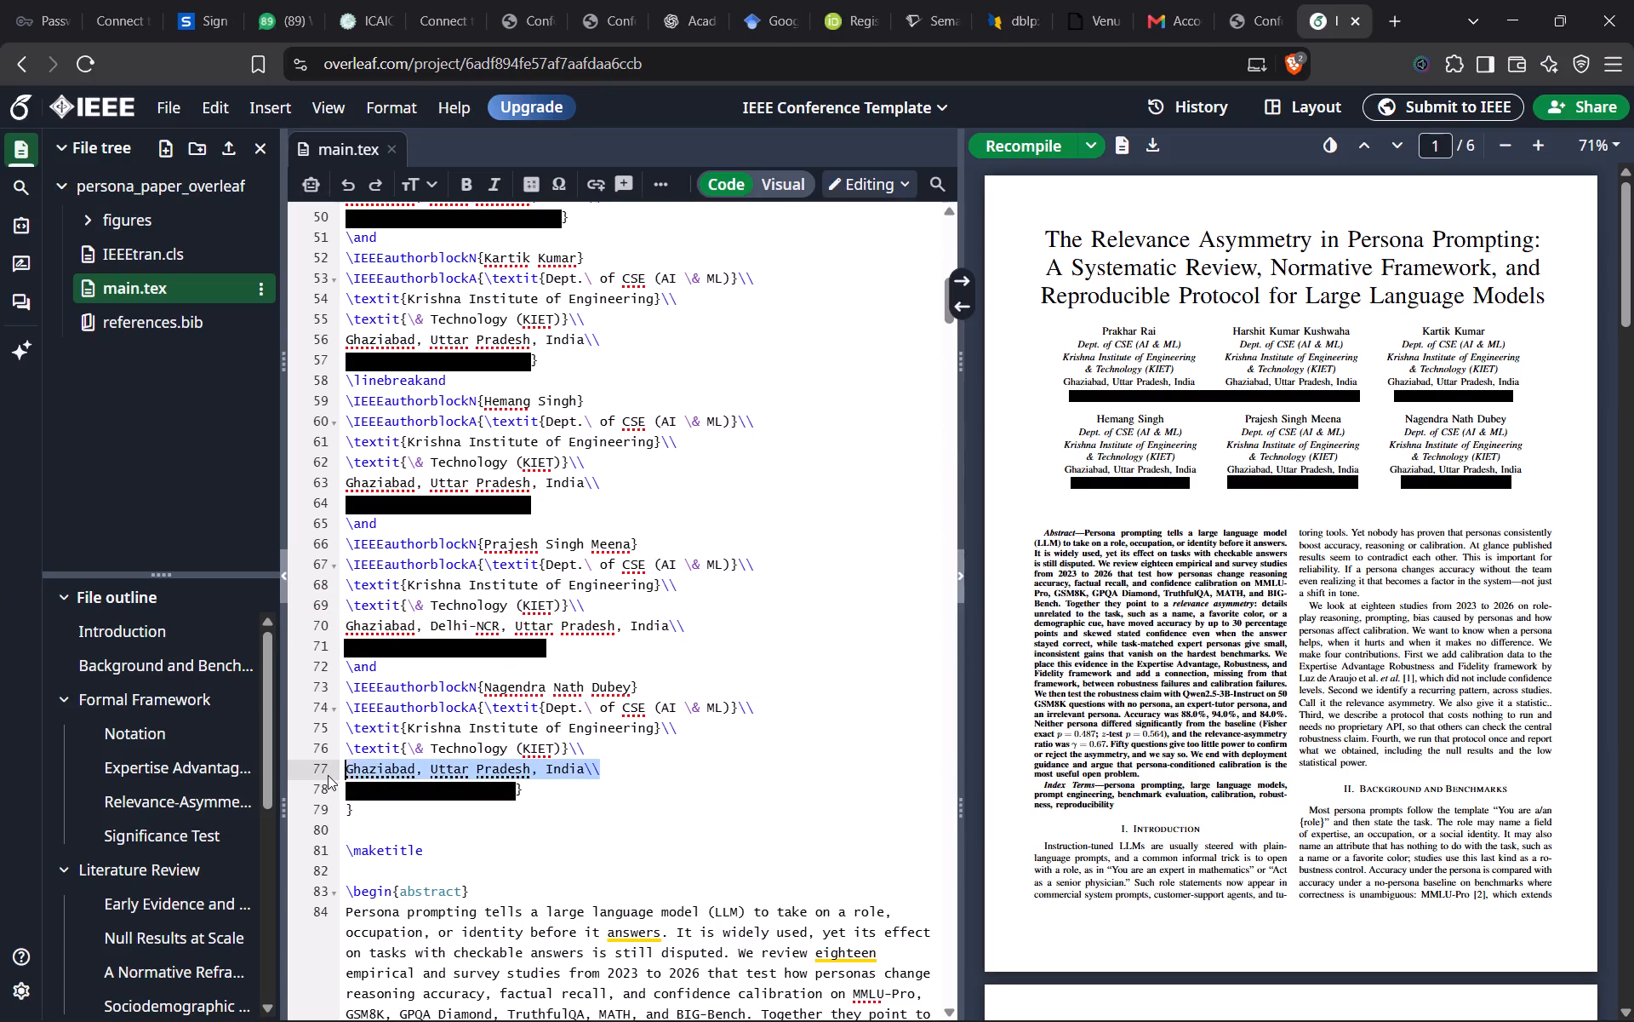
{"action": "key", "text": "ctrl+v"}
{"action": "scroll", "coordinate": [484, 682], "scroll_direction": "up", "scroll_amount": 3}
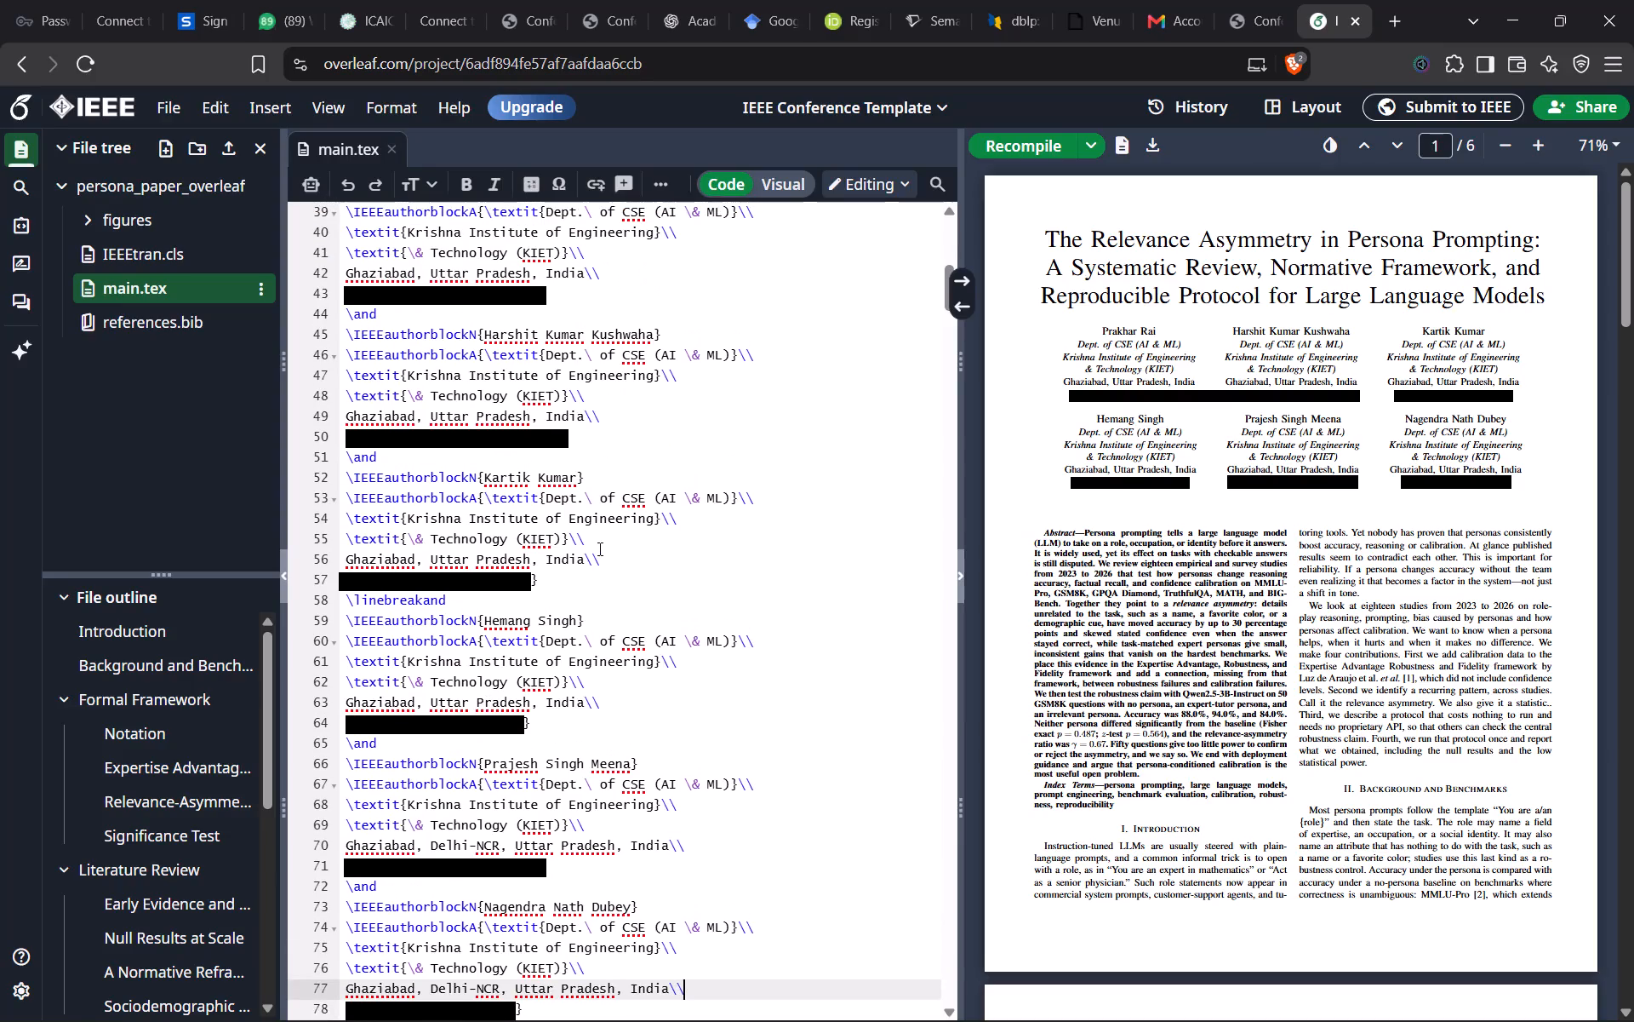
{"action": "left_click_drag", "start_coordinate": [608, 560], "coordinate": [341, 567]}
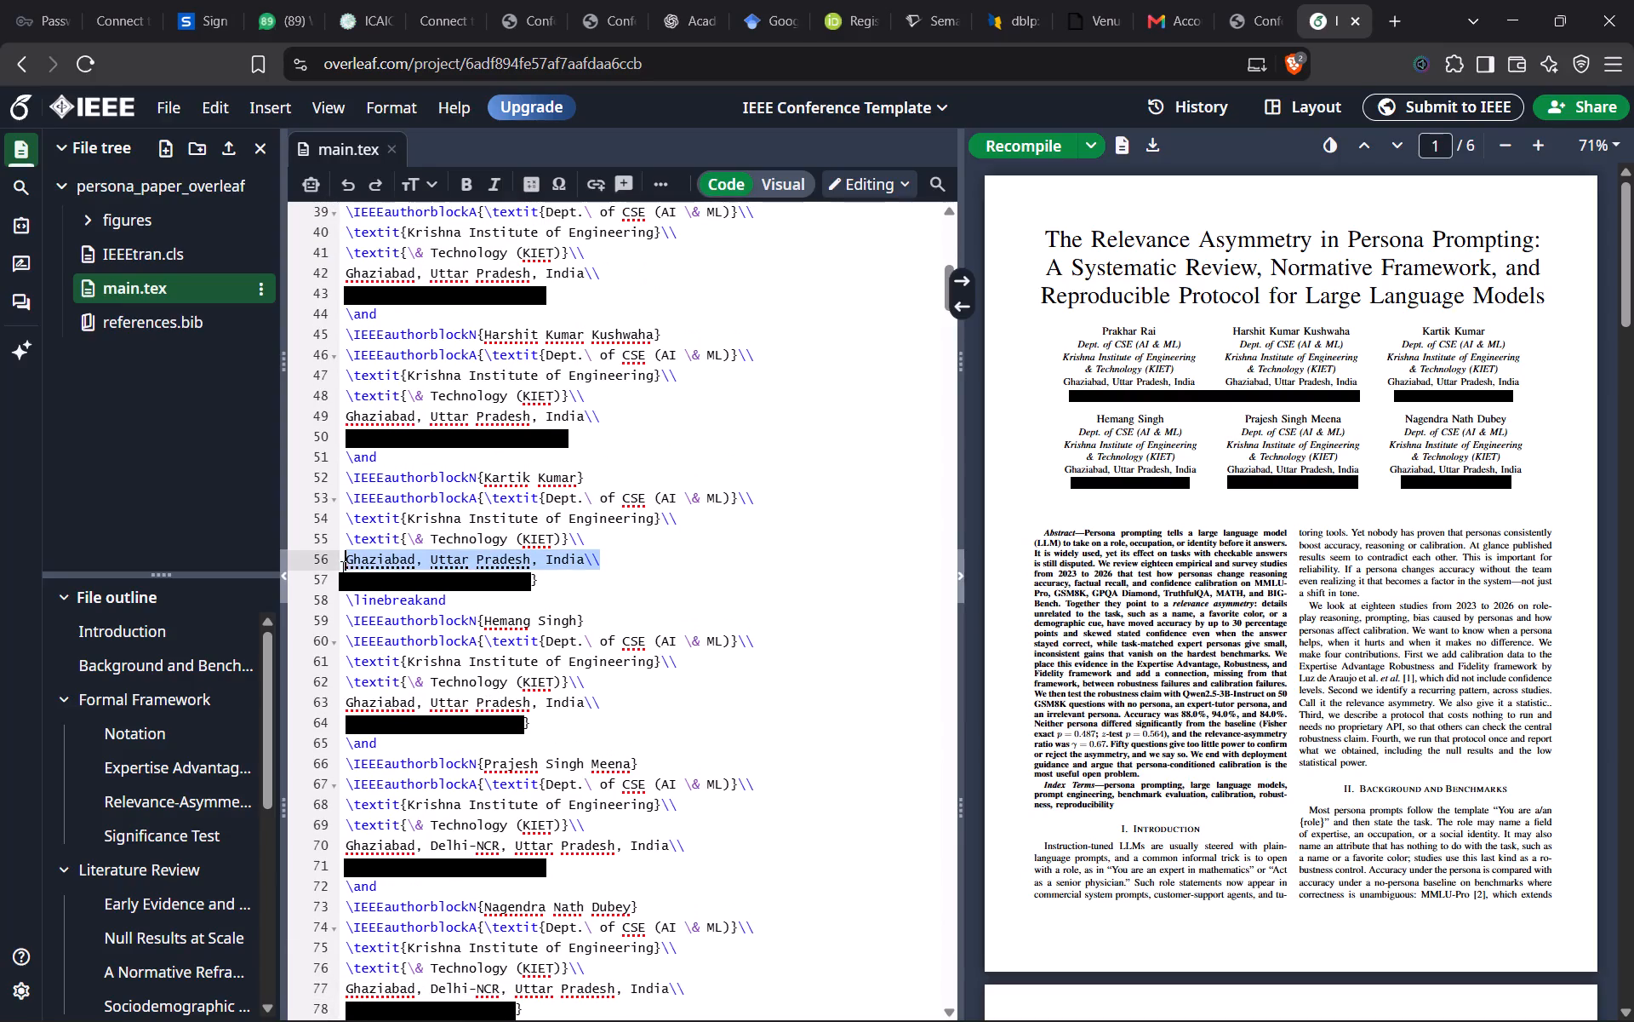
{"action": "left_click_drag", "start_coordinate": [341, 567], "coordinate": [339, 561]}
{"action": "key", "text": "ctrl+v"}
Replace the second and first authors' location lines with the copied "Ghaziabad, Delhi-NCR, Uttar Pradesh, India\\".
{"action": "scroll", "coordinate": [597, 434], "scroll_direction": "up", "scroll_amount": 1}
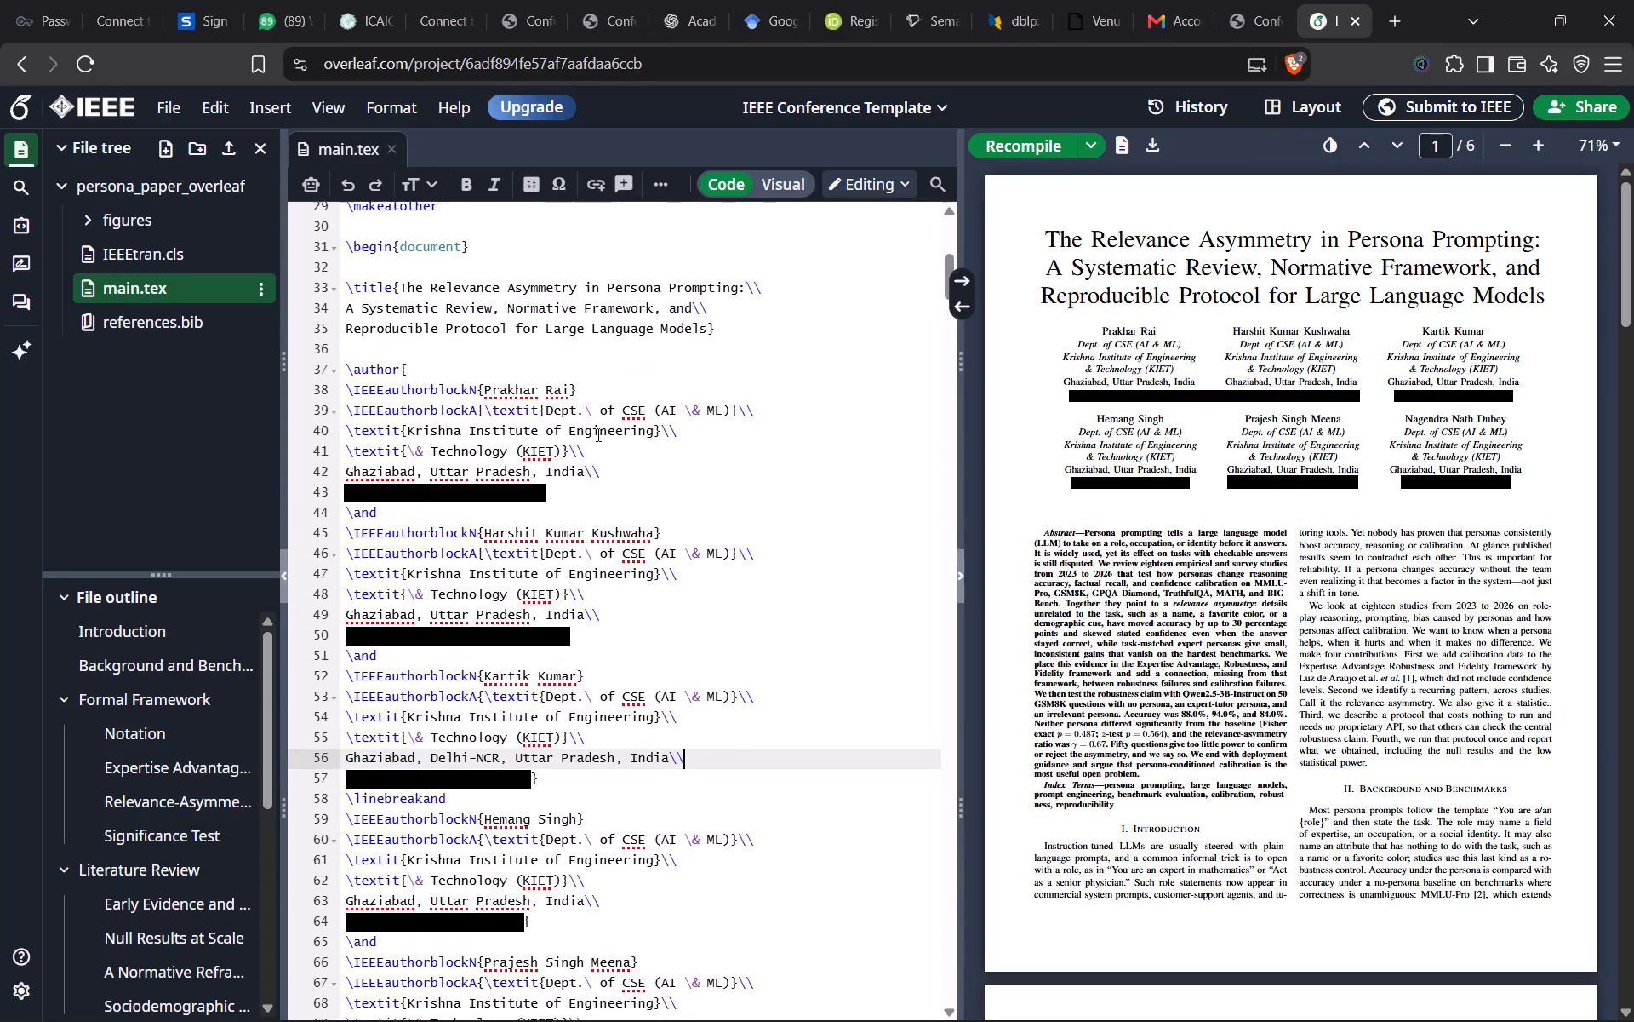
{"action": "scroll", "coordinate": [597, 434], "scroll_direction": "up", "scroll_amount": 1}
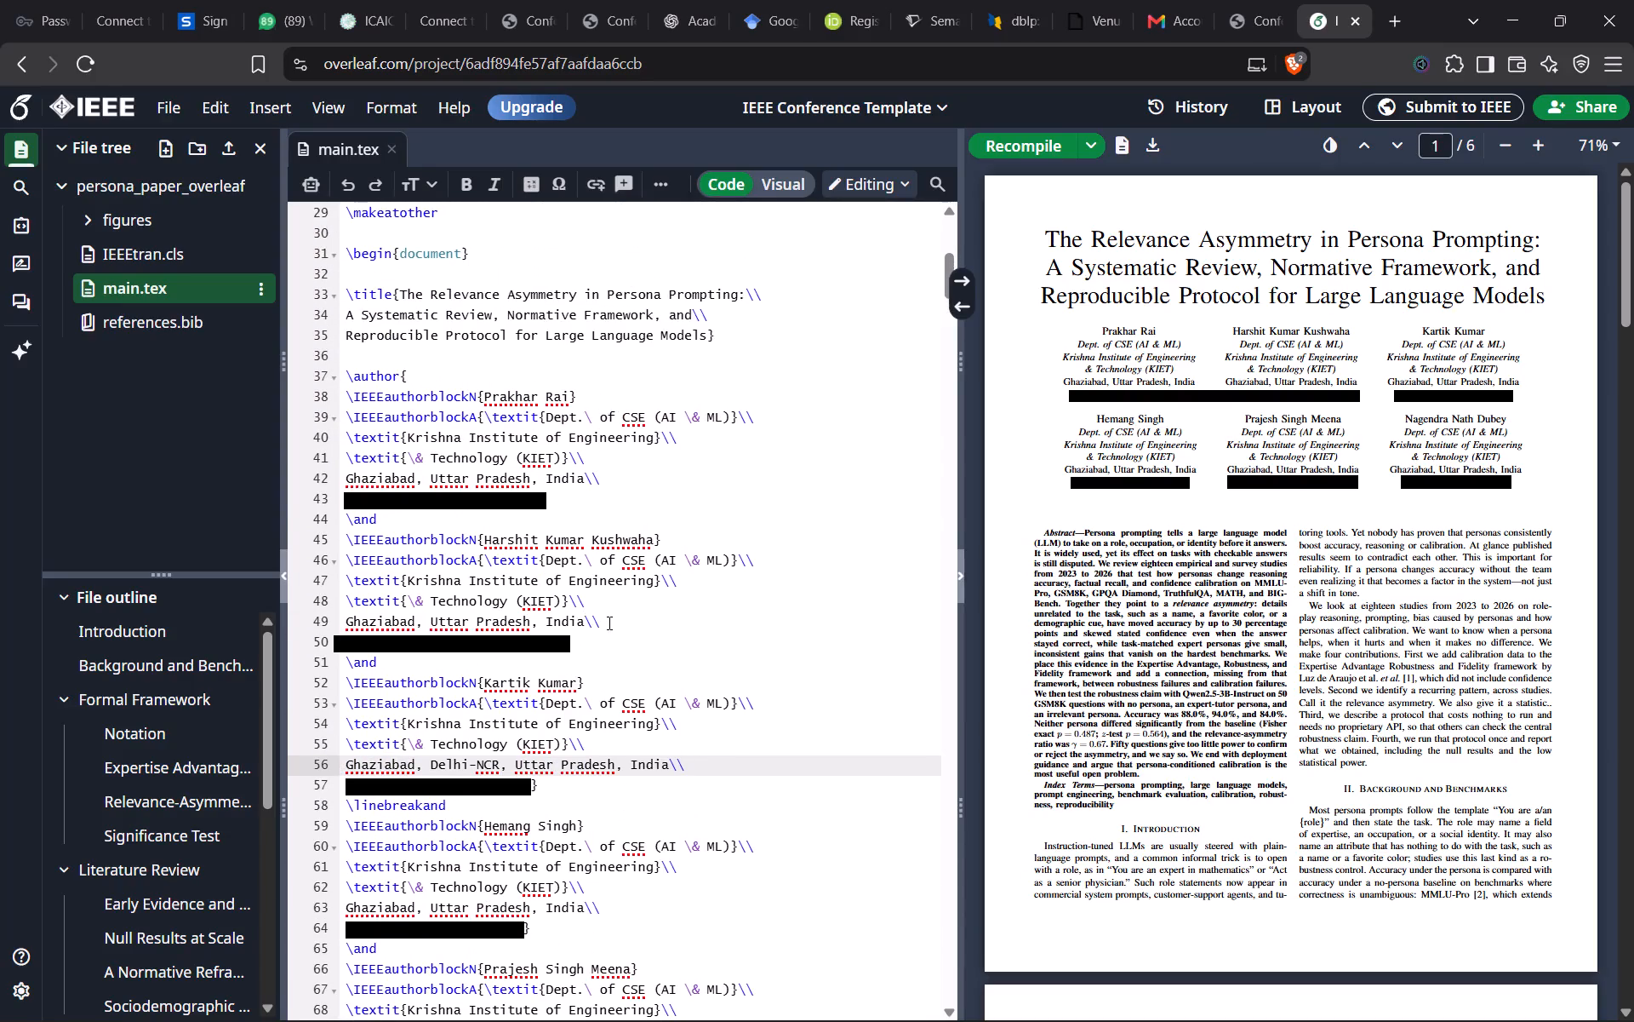
{"action": "left_click_drag", "start_coordinate": [608, 622], "coordinate": [334, 623]}
{"action": "key", "text": "ctrl+v"}
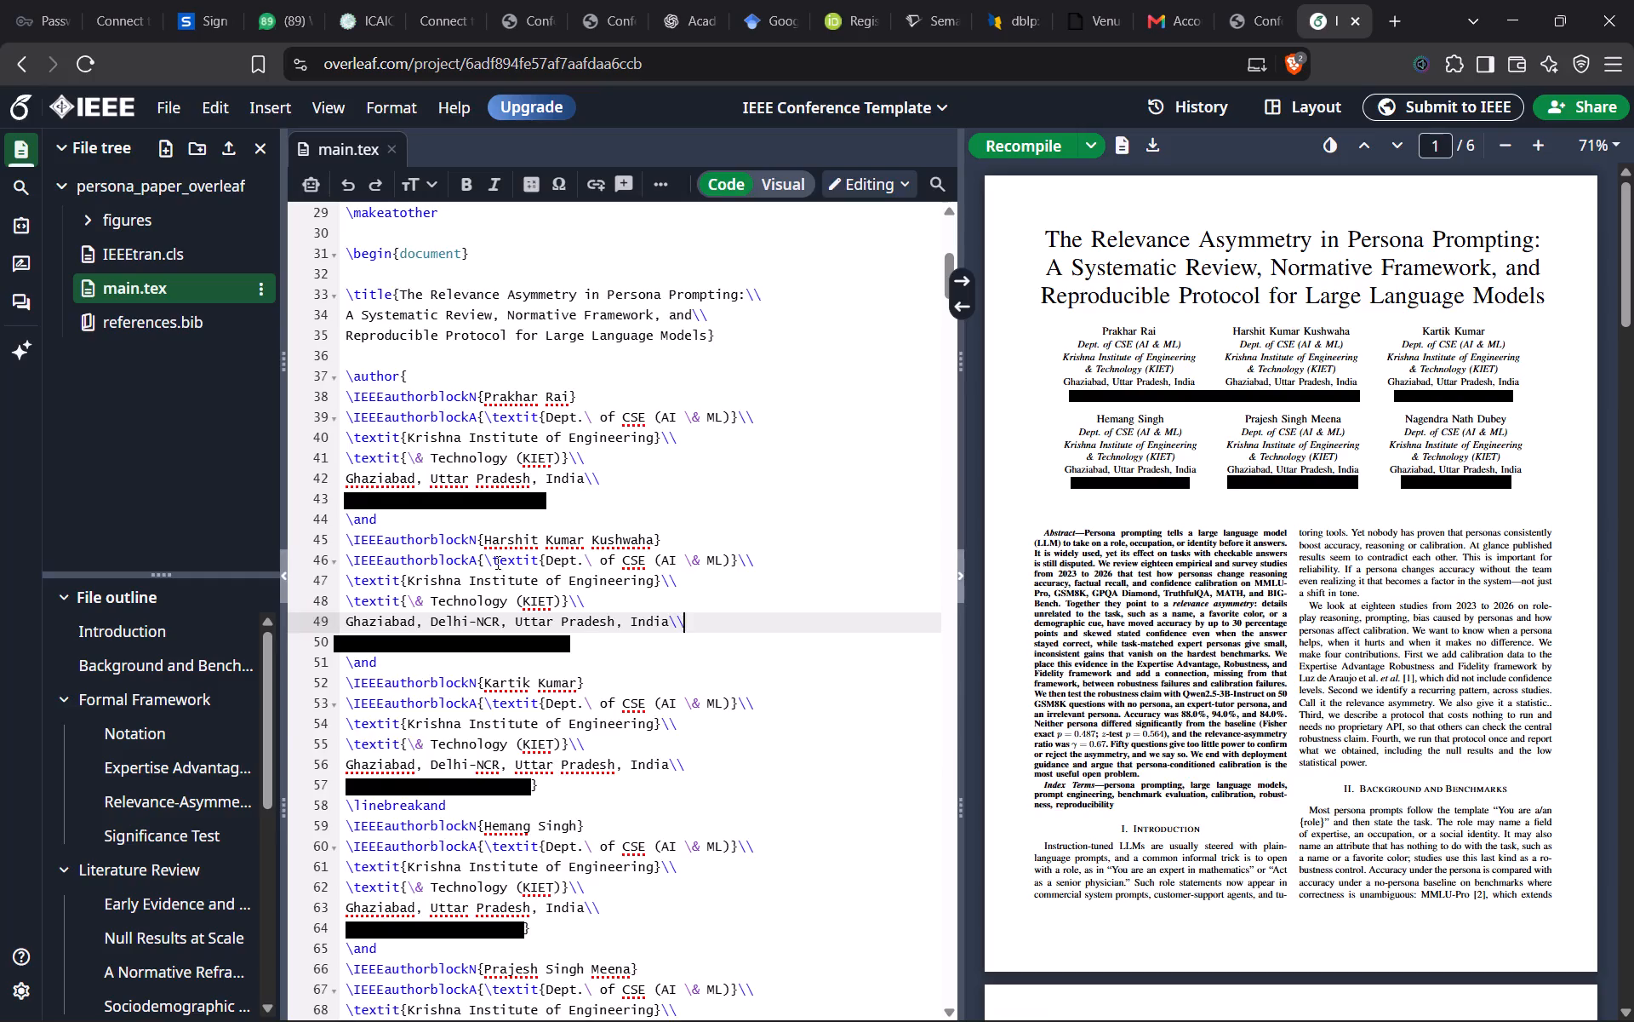
{"action": "scroll", "coordinate": [506, 553], "scroll_direction": "up", "scroll_amount": 1}
{"action": "left_click_drag", "start_coordinate": [606, 588], "coordinate": [357, 589]}
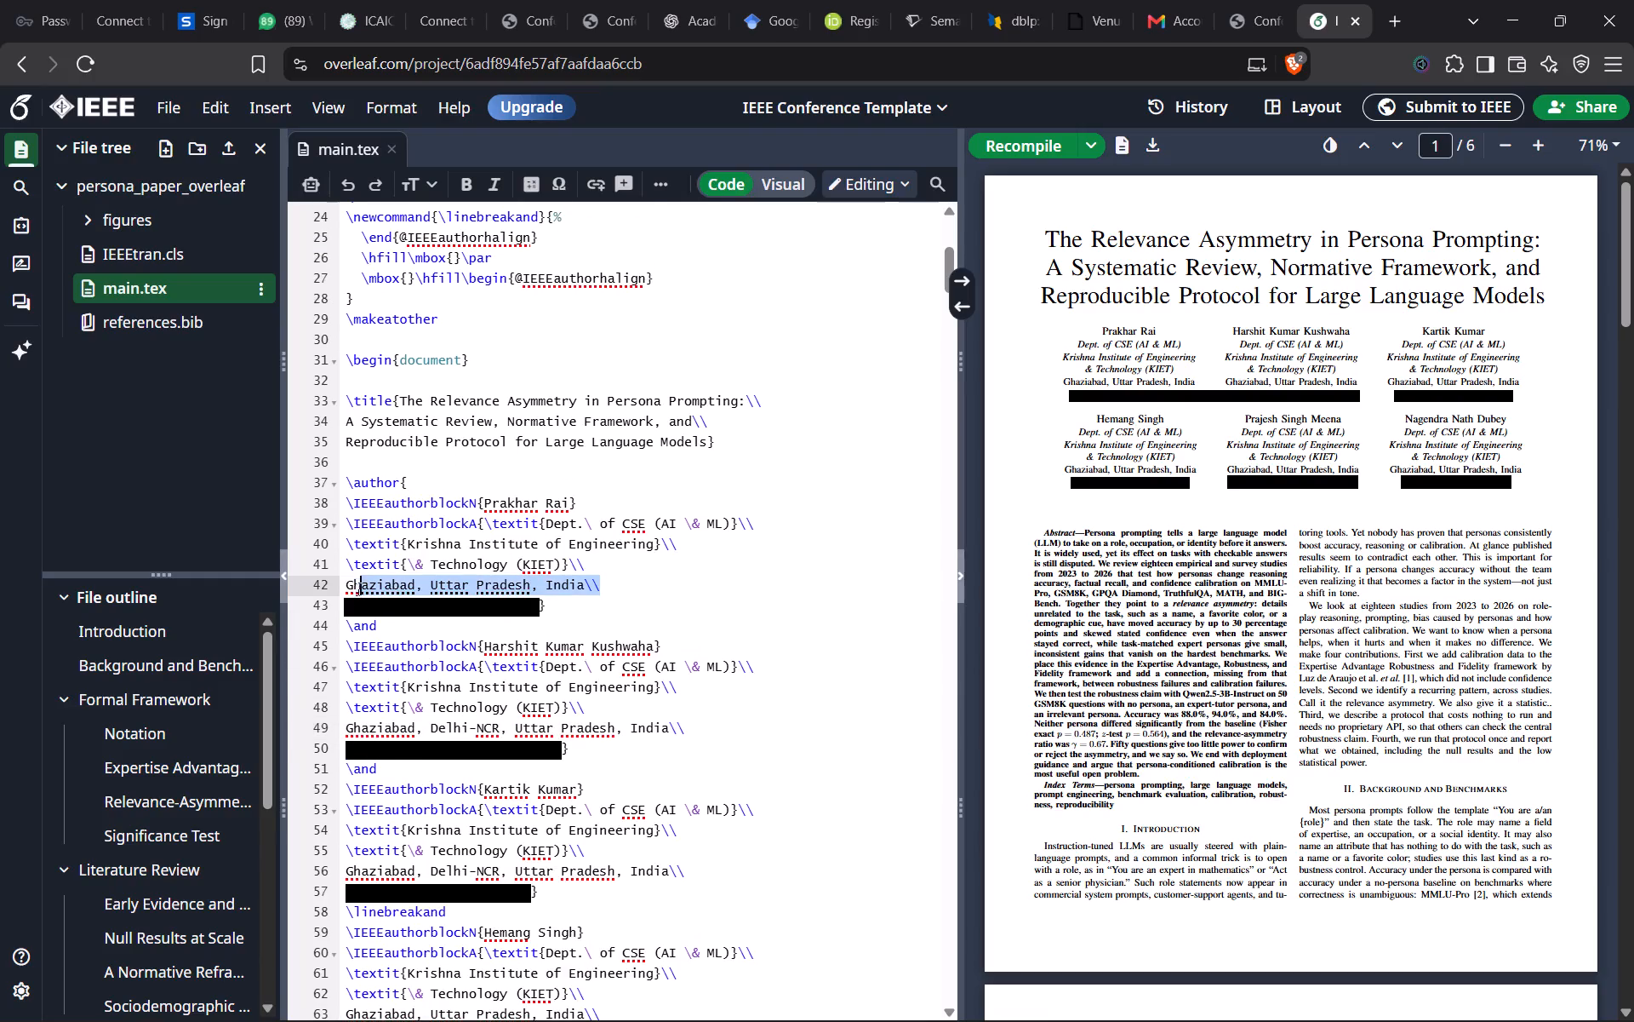
{"action": "left_click_drag", "start_coordinate": [357, 589], "coordinate": [337, 582]}
{"action": "key", "text": "ctrl+v"}
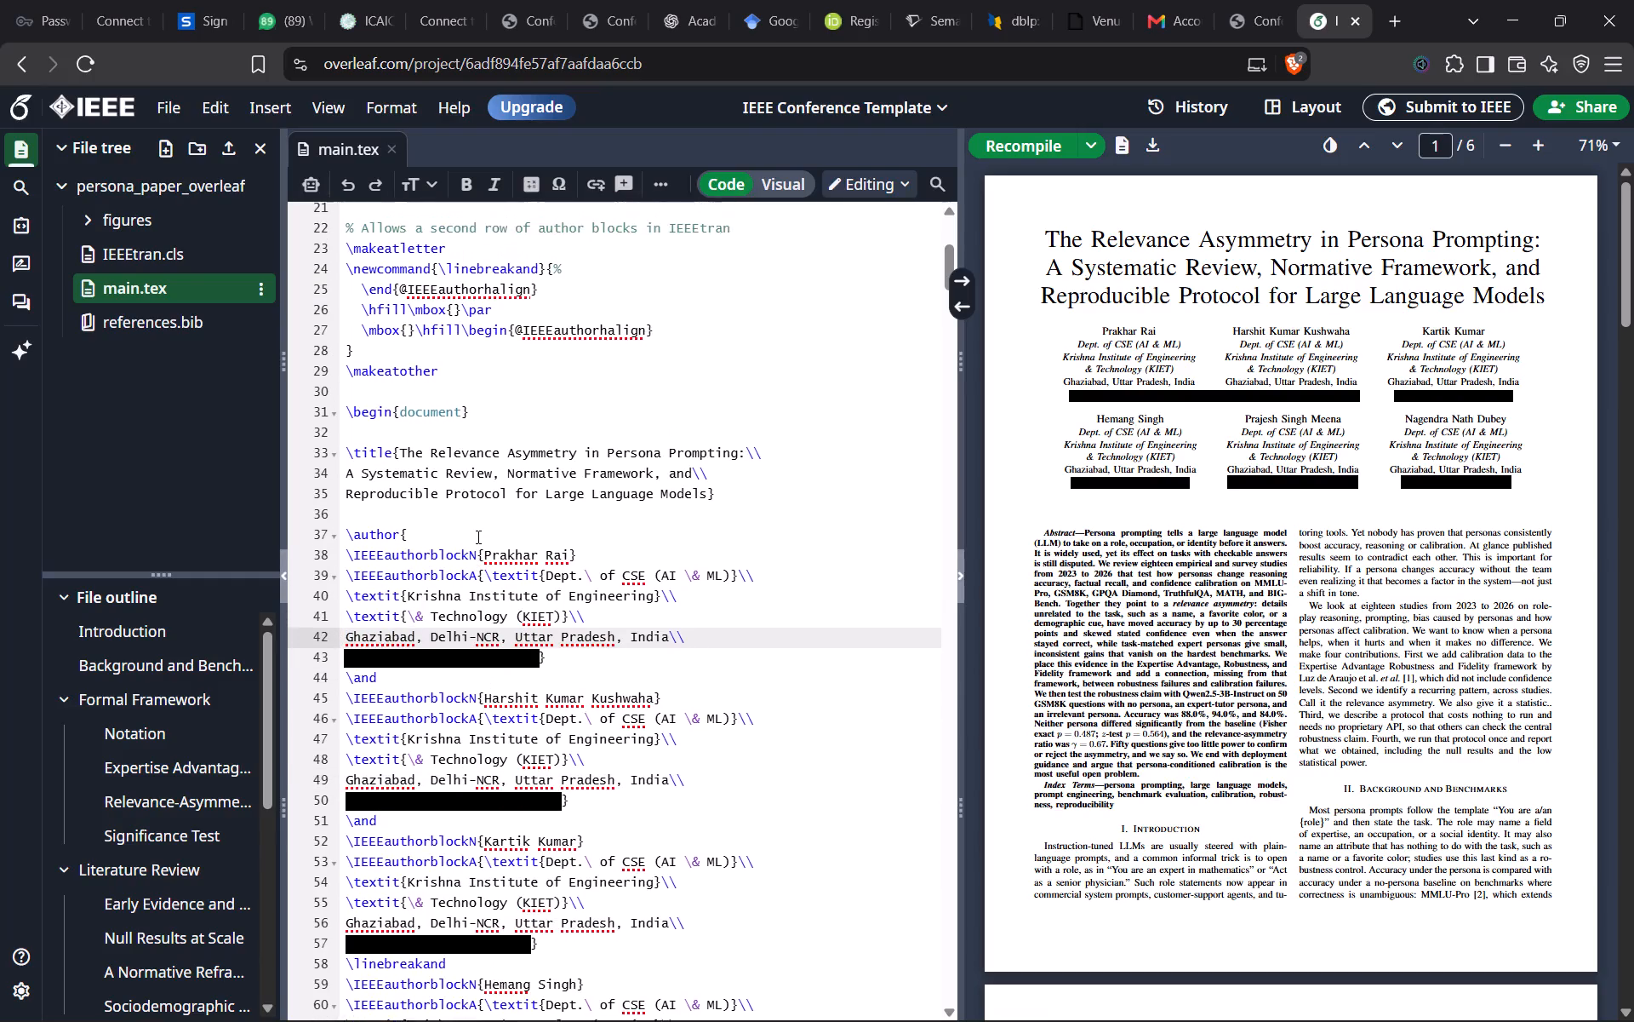
Replace the fourth author's location line with the copied "Ghaziabad, Delhi-NCR, Uttar Pradesh, India\\".
{"action": "scroll", "coordinate": [476, 632], "scroll_direction": "down", "scroll_amount": 1}
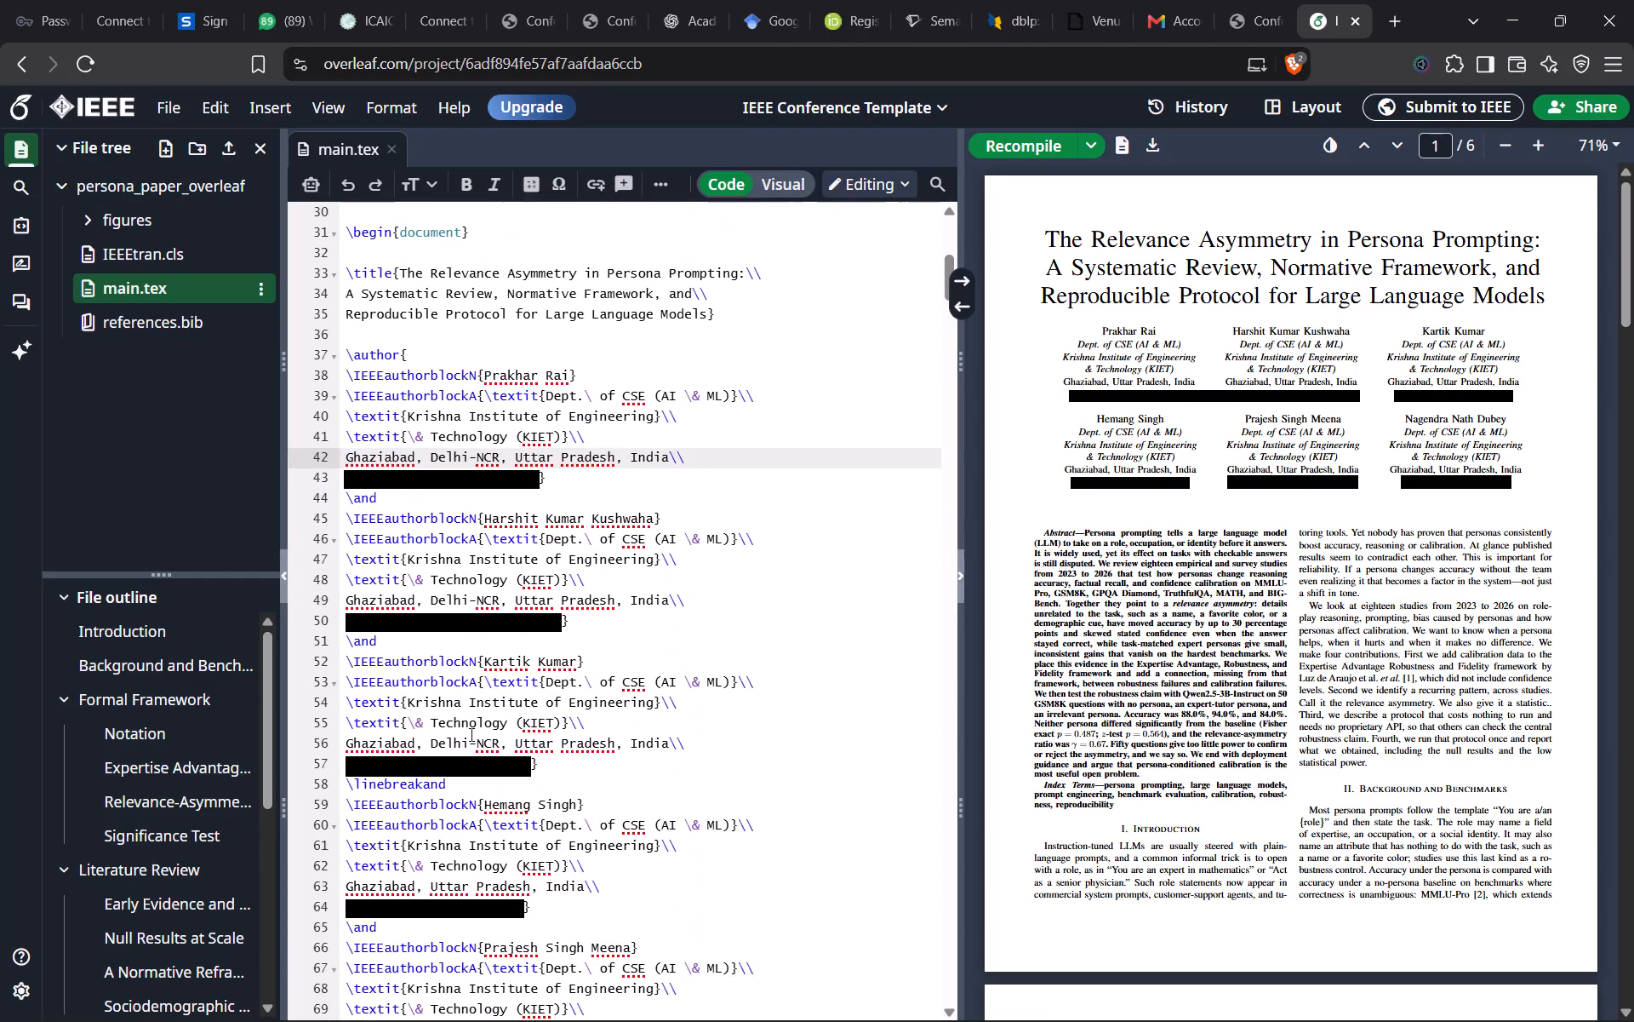
{"action": "scroll", "coordinate": [470, 736], "scroll_direction": "down", "scroll_amount": 1}
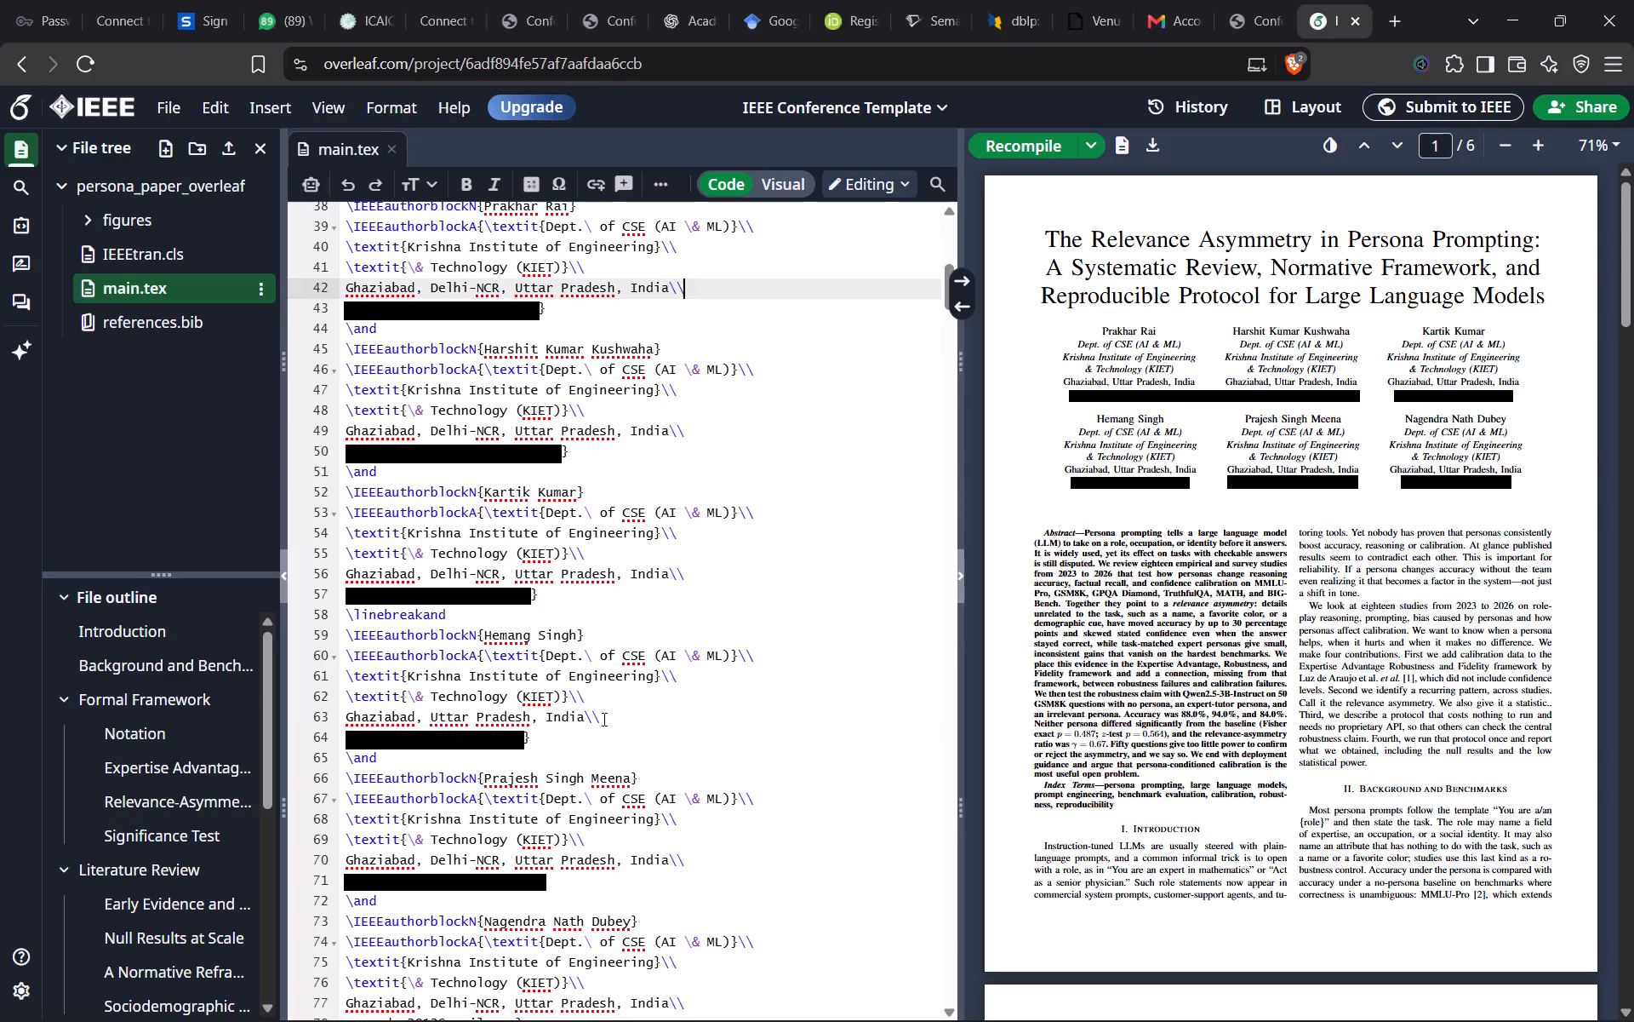
{"action": "left_click_drag", "start_coordinate": [607, 716], "coordinate": [349, 716]}
{"action": "key", "text": "ctrl+v"}
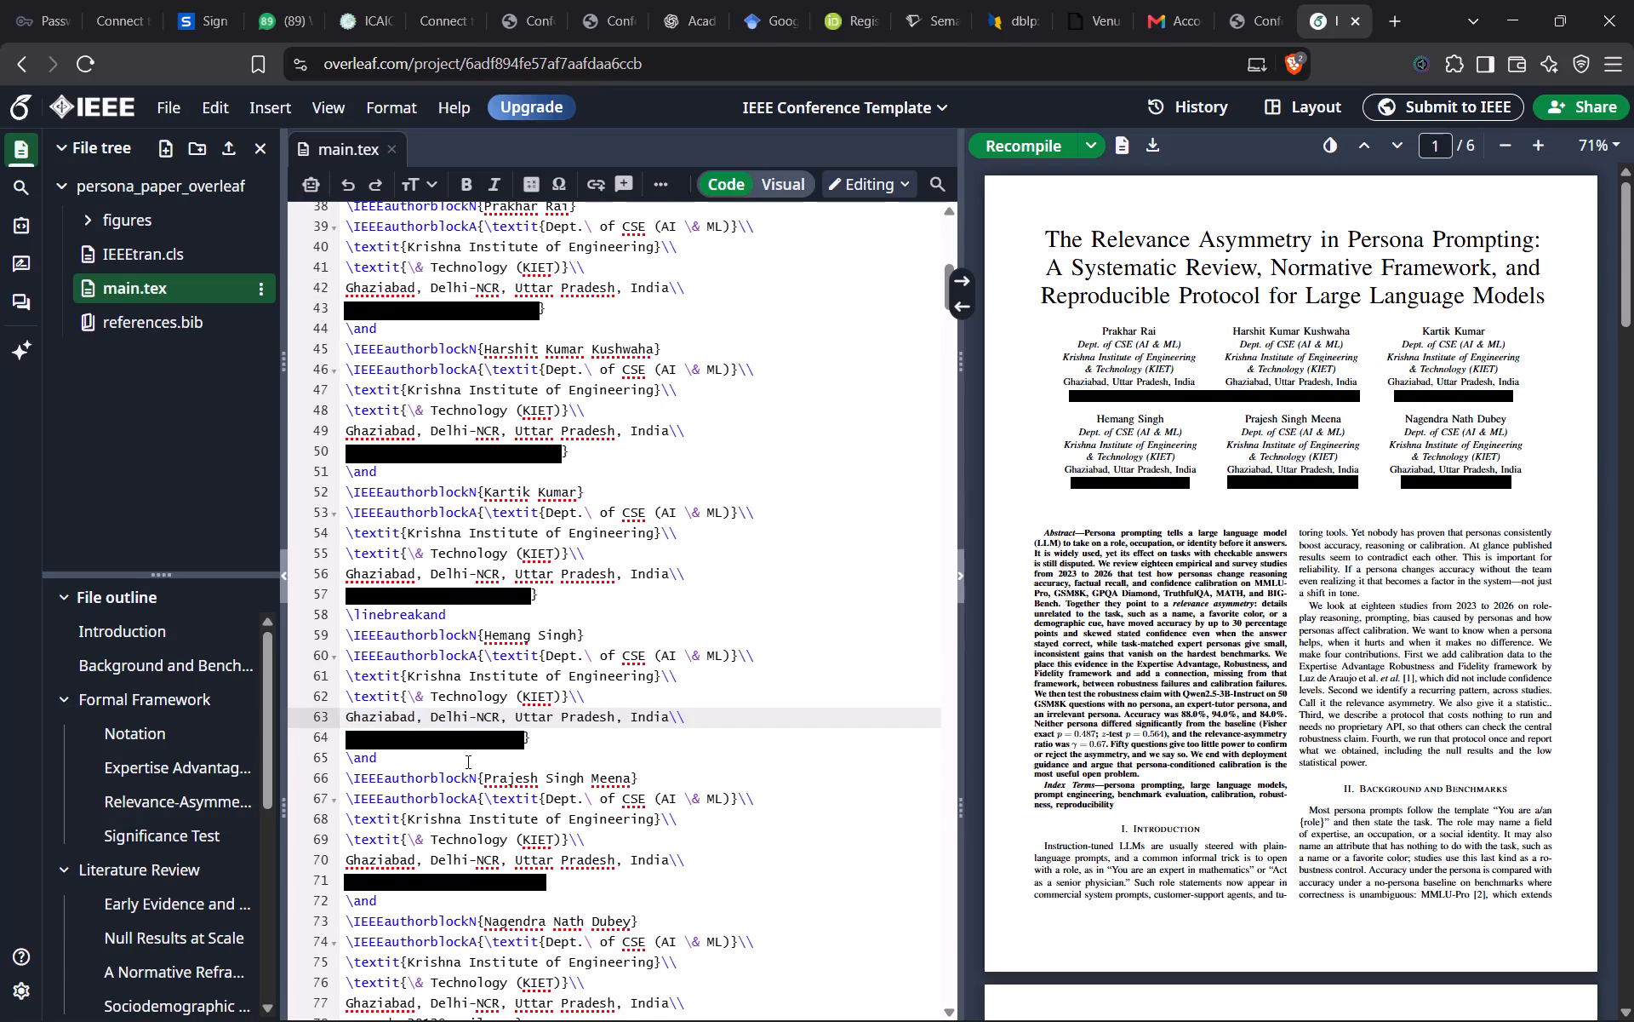
Check the location lines across all six author blocks in the source.
{"action": "scroll", "coordinate": [466, 761], "scroll_direction": "down", "scroll_amount": 3}
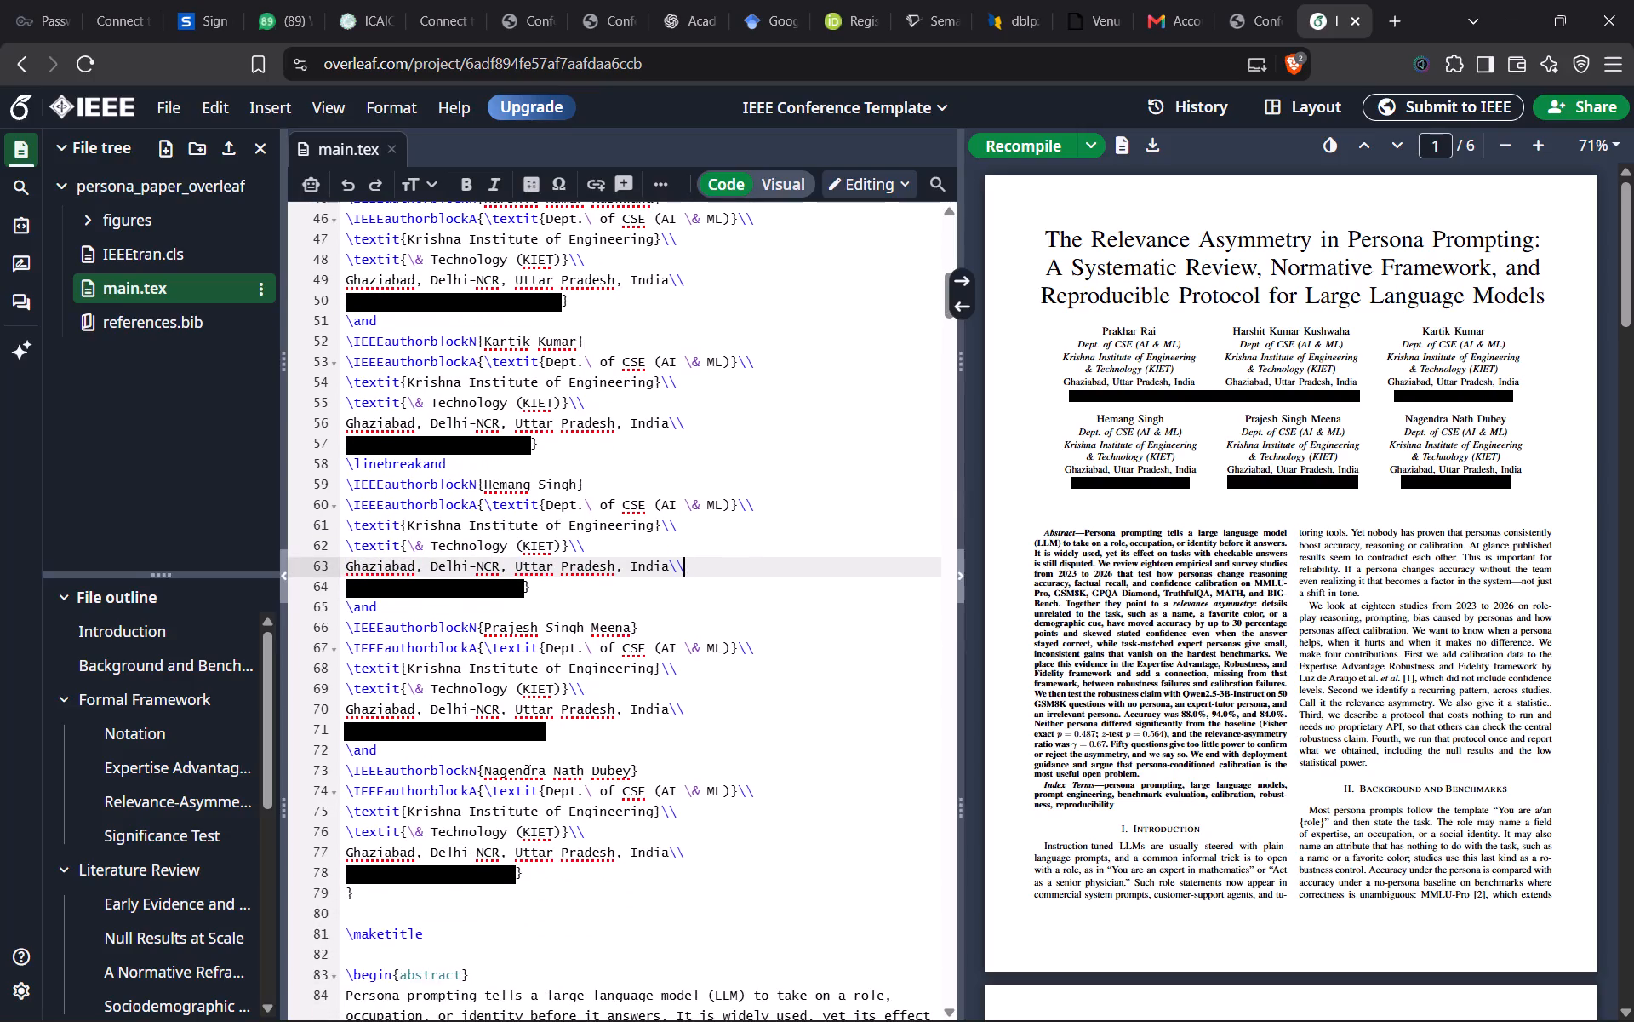
{"action": "scroll", "coordinate": [562, 765], "scroll_direction": "down", "scroll_amount": 1}
{"action": "scroll", "coordinate": [515, 787], "scroll_direction": "up", "scroll_amount": 2}
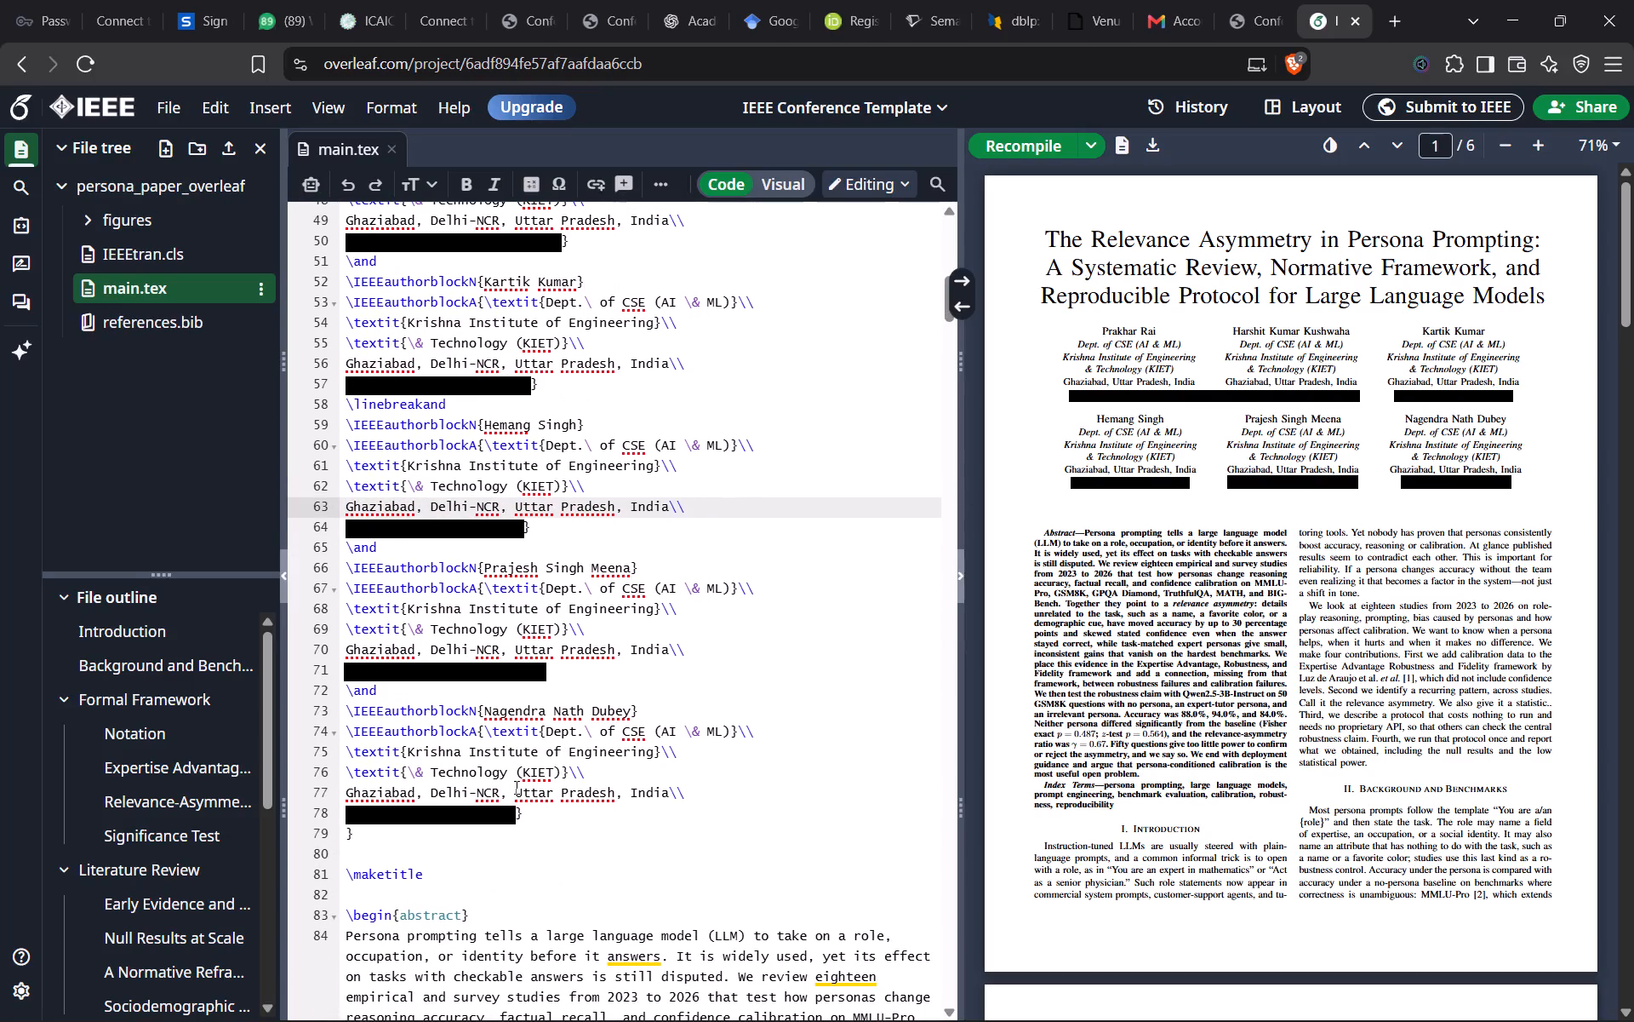
{"action": "scroll", "coordinate": [506, 782], "scroll_direction": "up", "scroll_amount": 9}
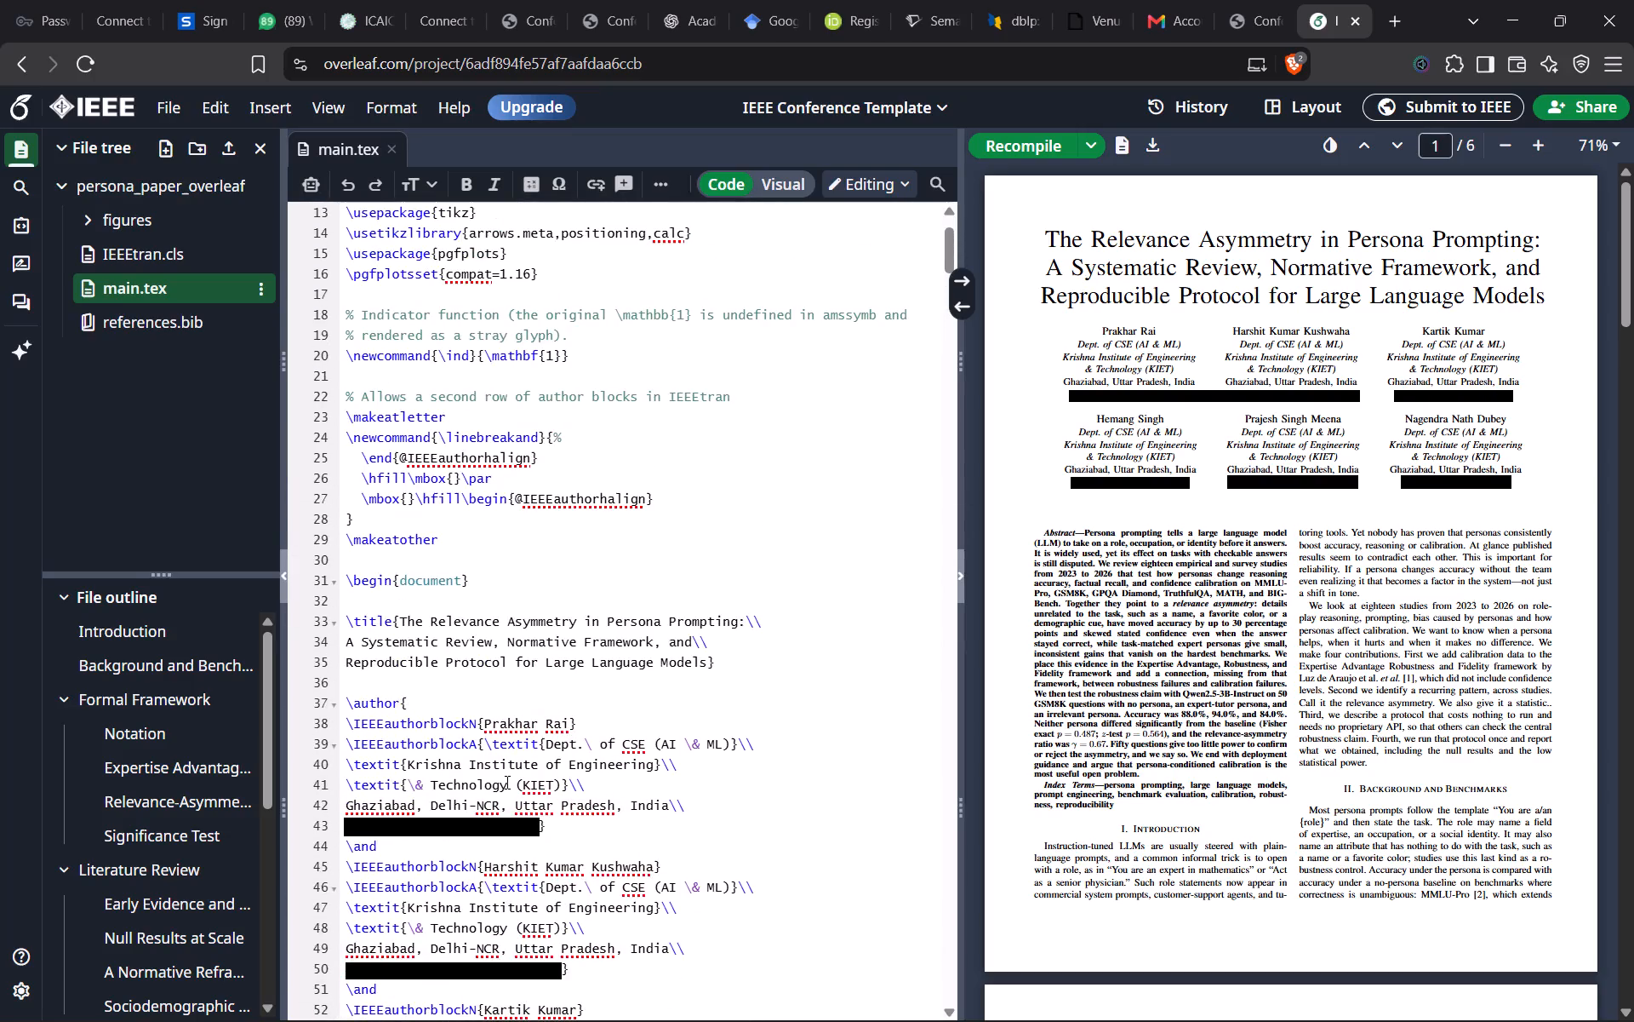
{"action": "scroll", "coordinate": [506, 782], "scroll_direction": "down", "scroll_amount": 1}
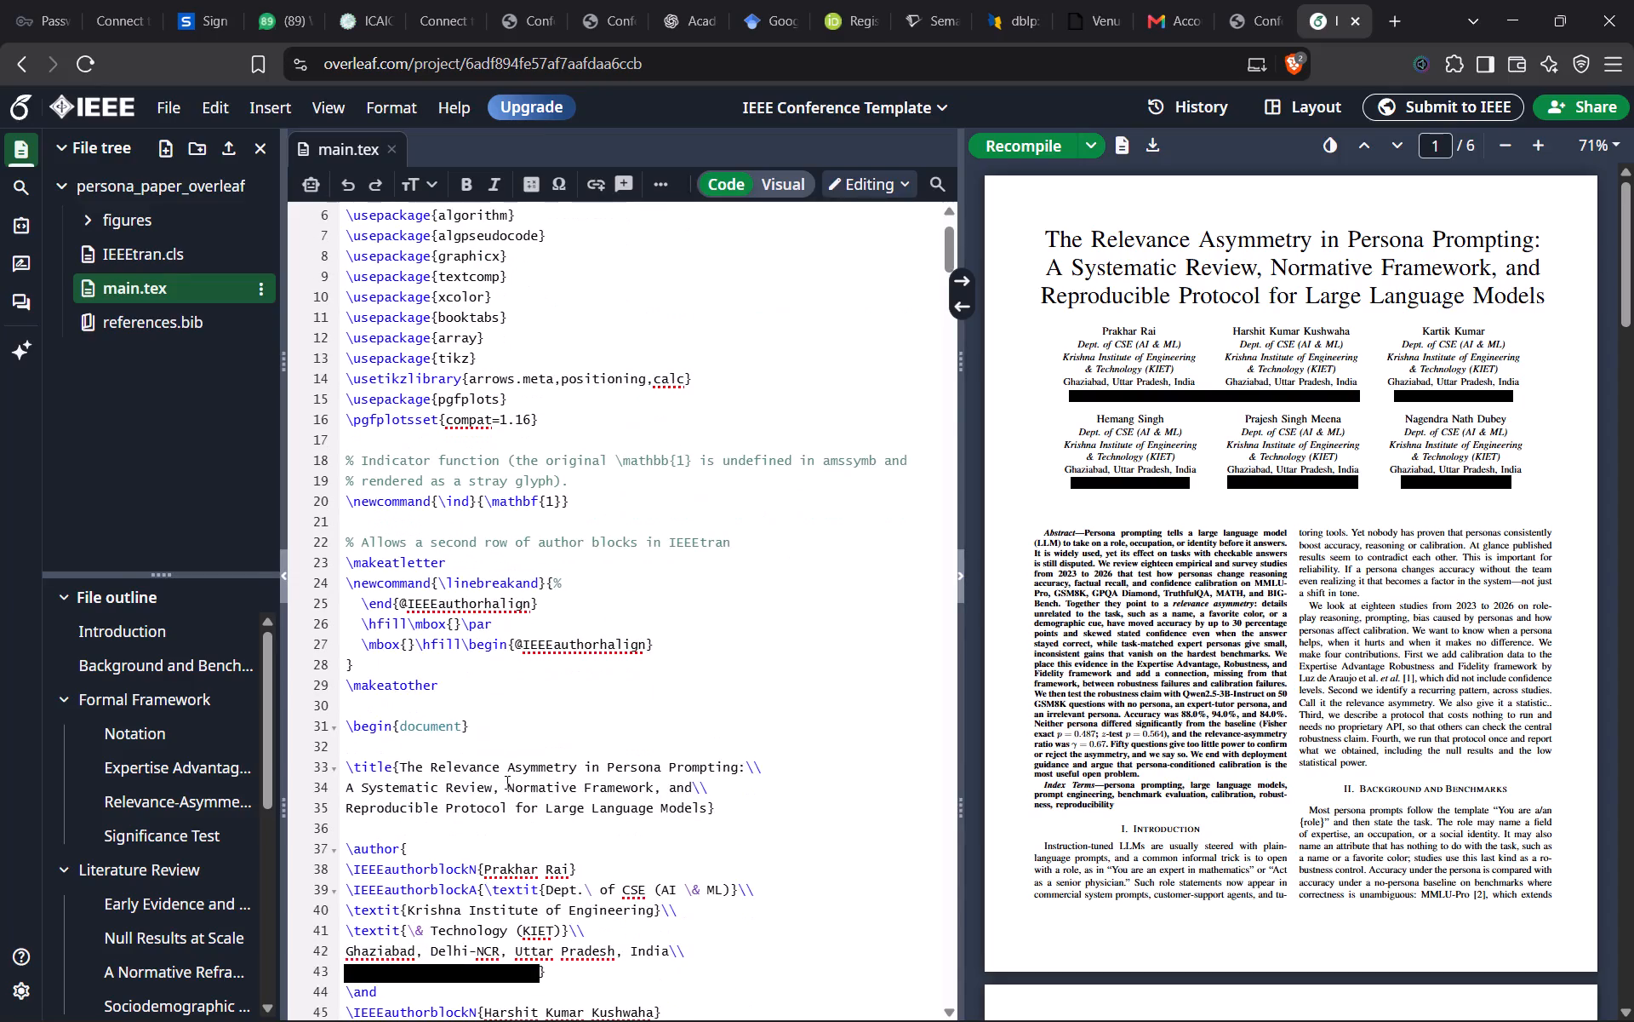
{"action": "scroll", "coordinate": [506, 782], "scroll_direction": "down", "scroll_amount": 1}
Recompile the paper with the new location lines and inspect the author layout on the first page.
{"action": "left_click", "coordinate": [991, 146]}
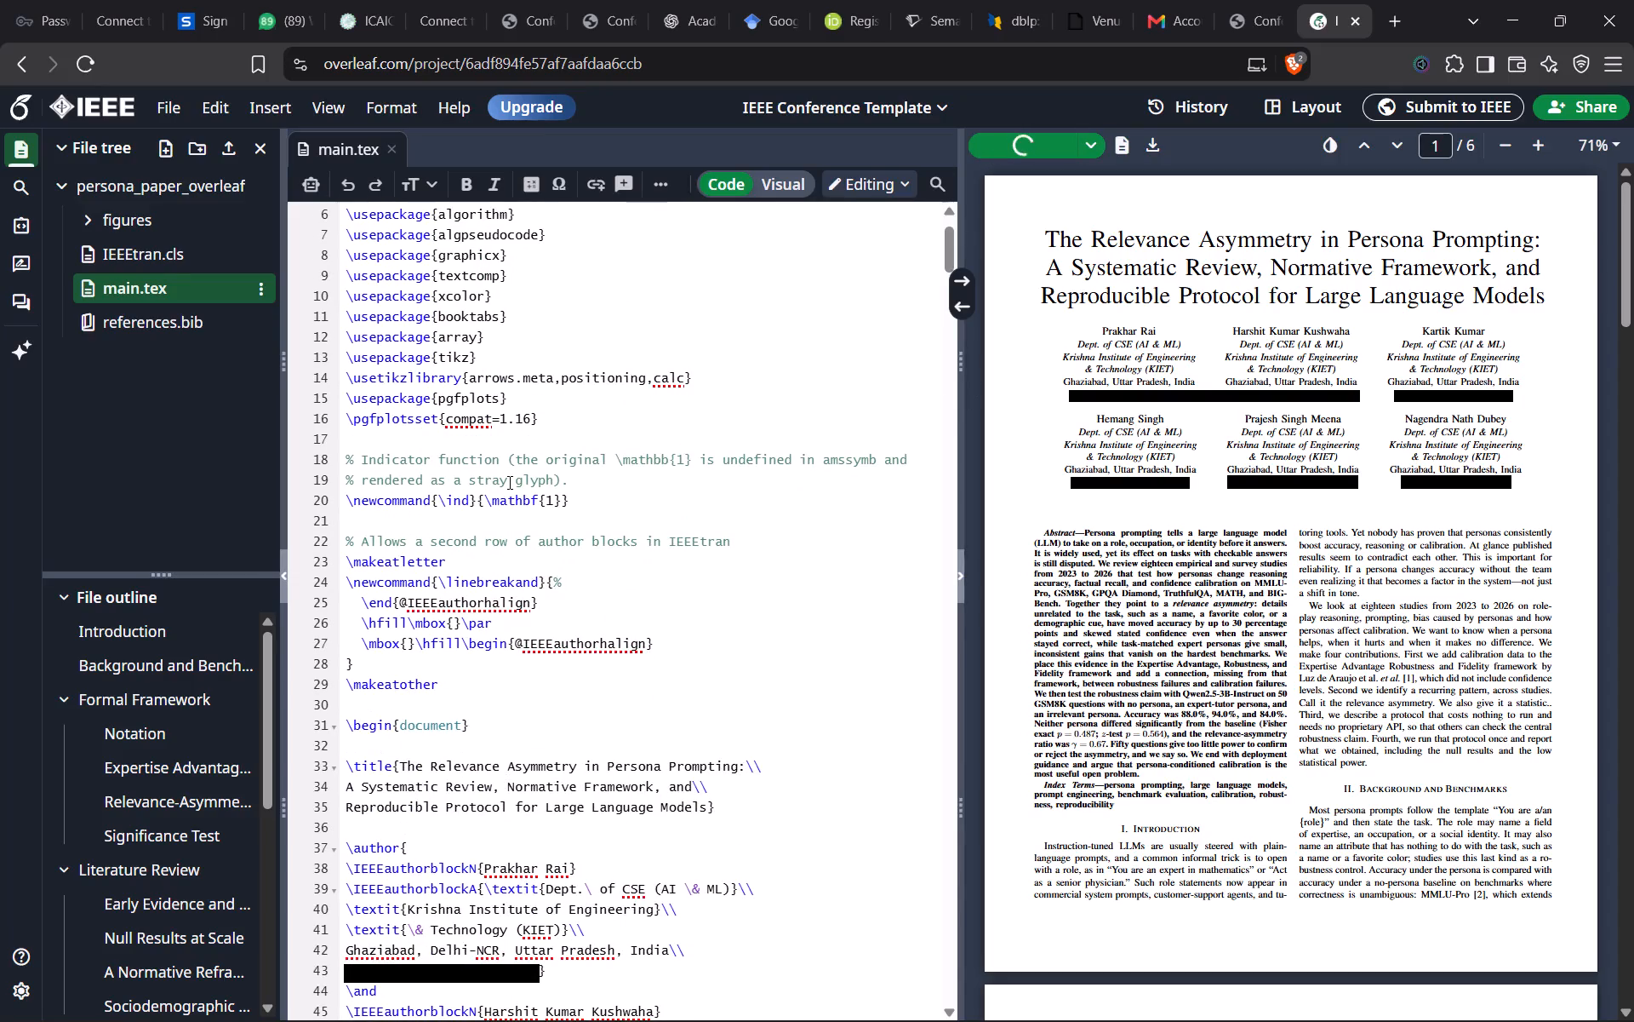
{"action": "scroll", "coordinate": [508, 482], "scroll_direction": "down", "scroll_amount": 8}
{"action": "scroll", "coordinate": [508, 482], "scroll_direction": "up", "scroll_amount": 3}
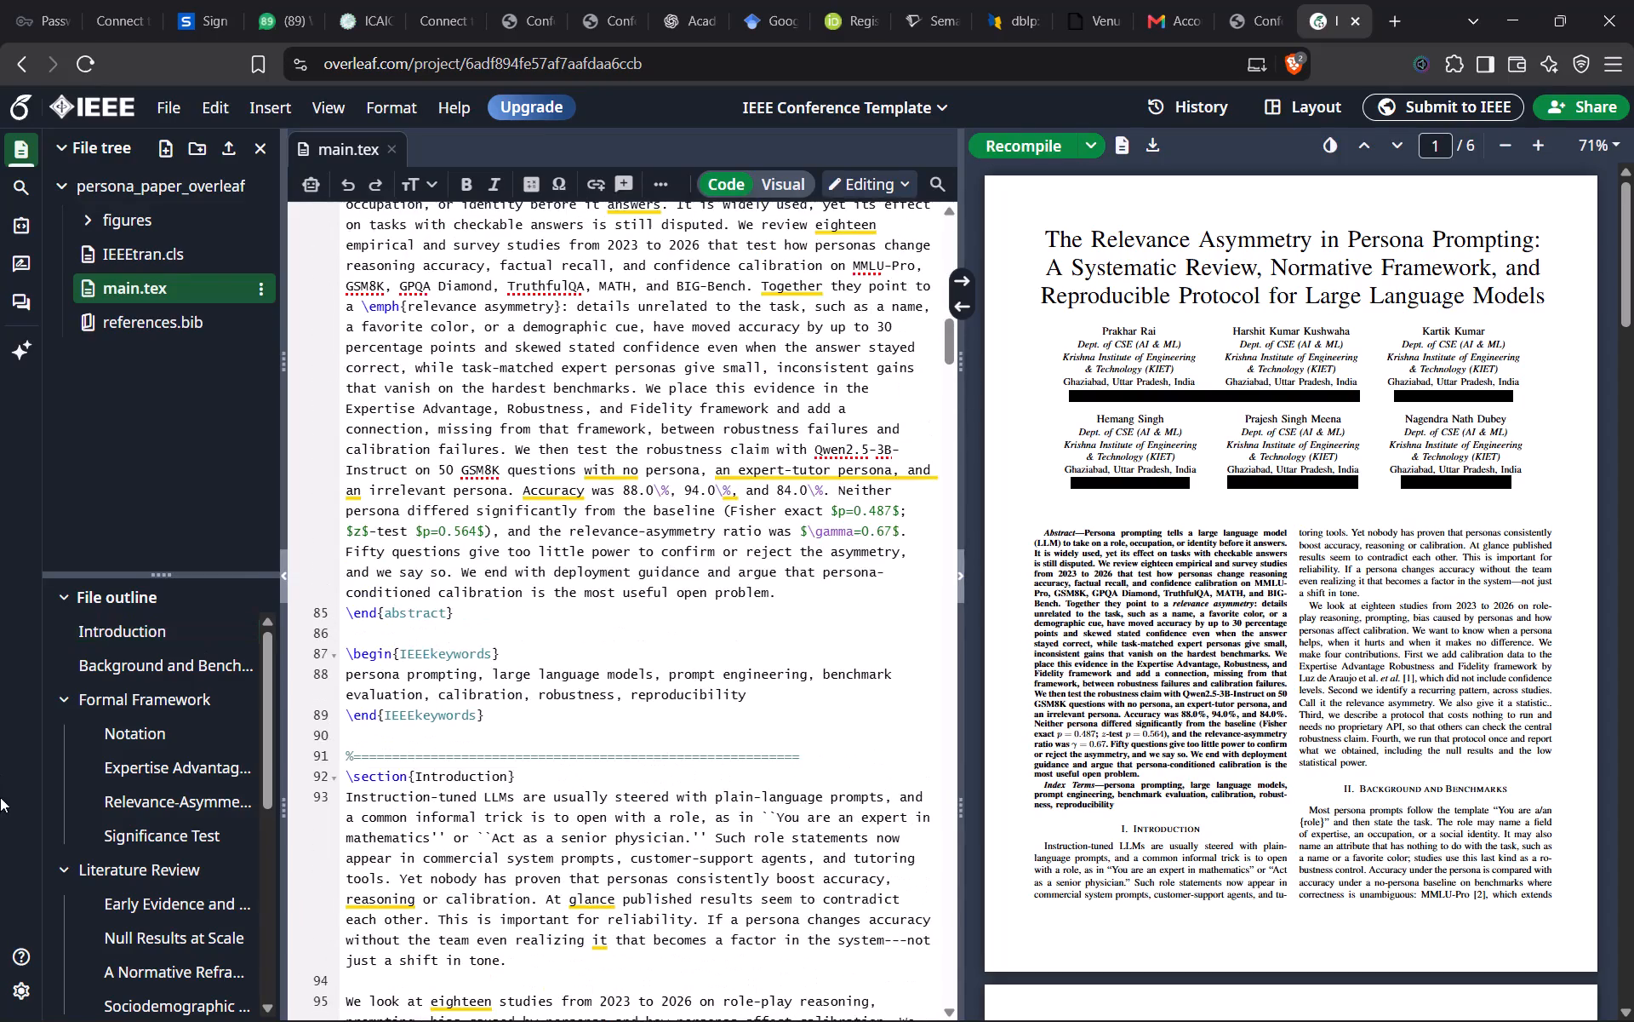
{"action": "scroll", "coordinate": [163, 770], "scroll_direction": "down", "scroll_amount": 7}
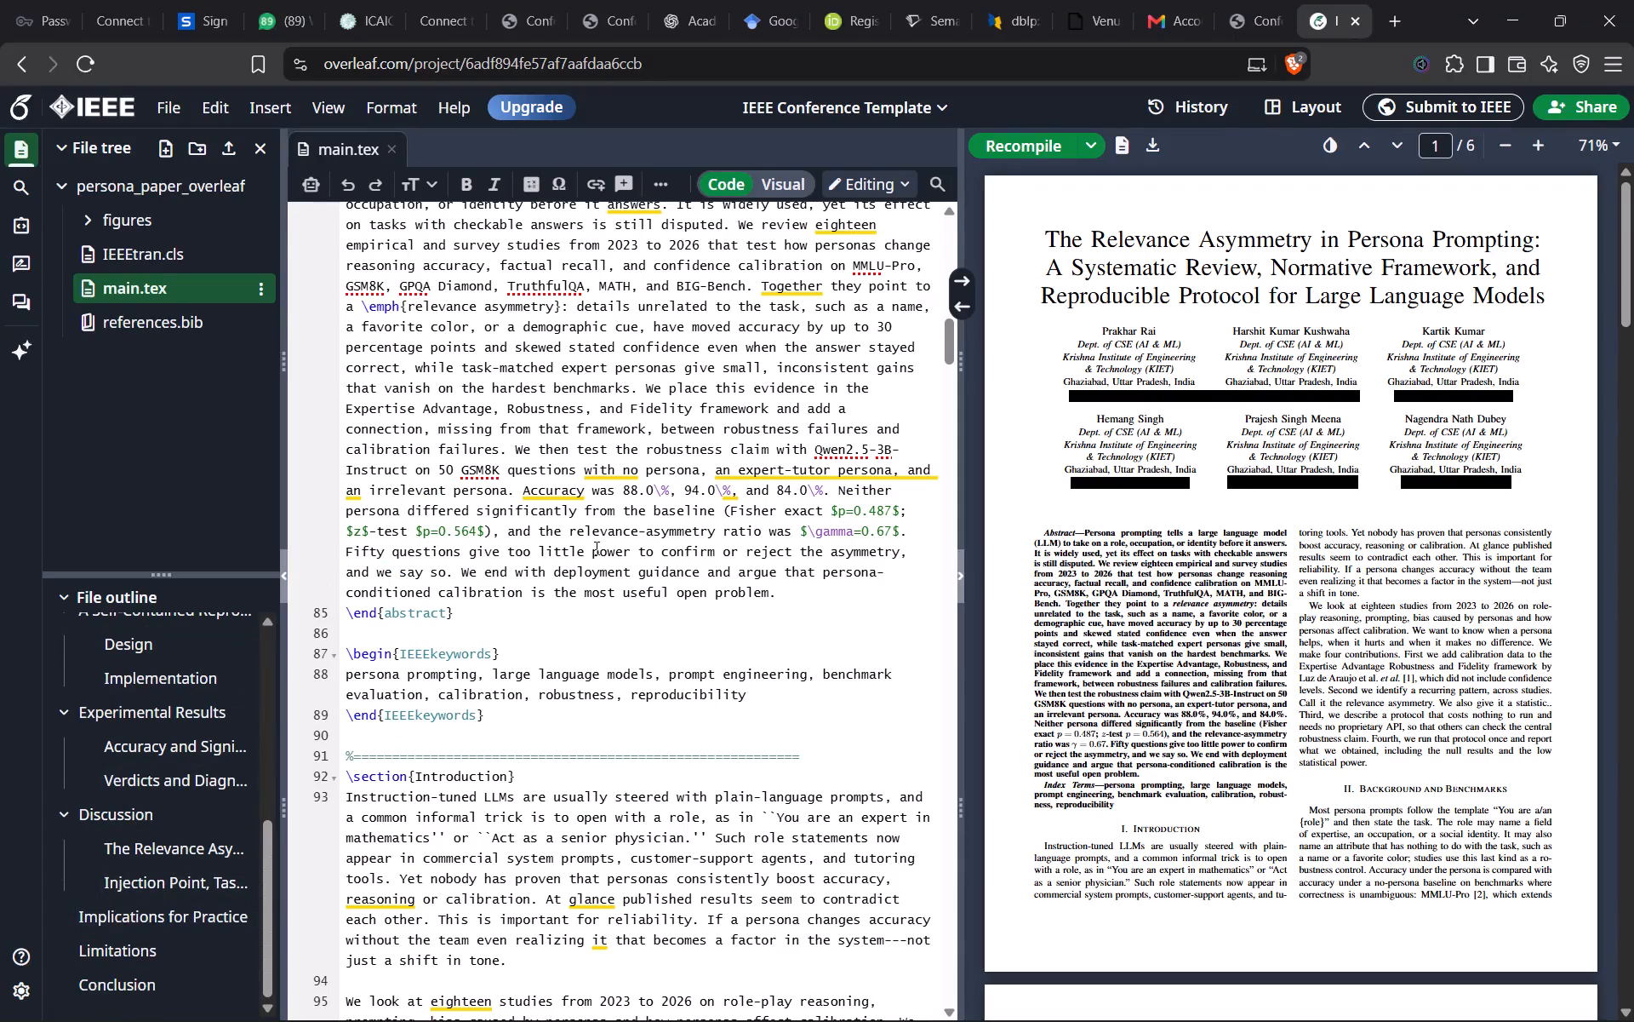
{"action": "scroll", "coordinate": [600, 543], "scroll_direction": "up", "scroll_amount": 5}
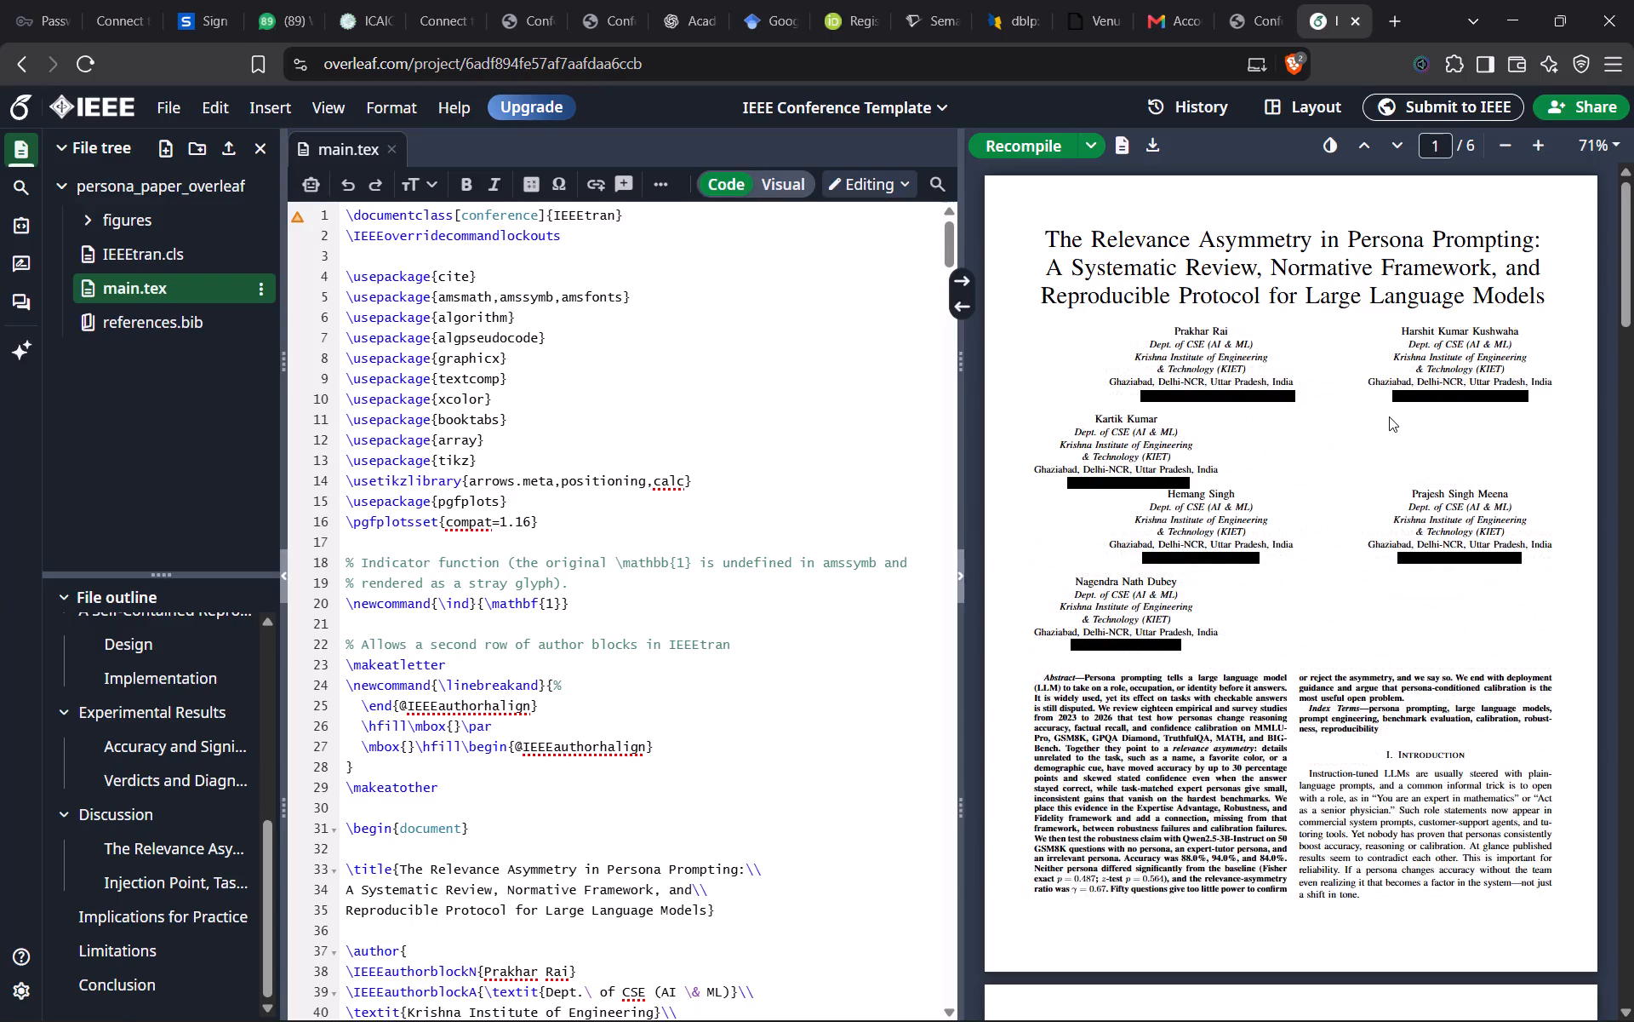
{"action": "left_click", "coordinate": [1387, 464]}
Recompile the paper once more.
{"action": "left_click", "coordinate": [1046, 151]}
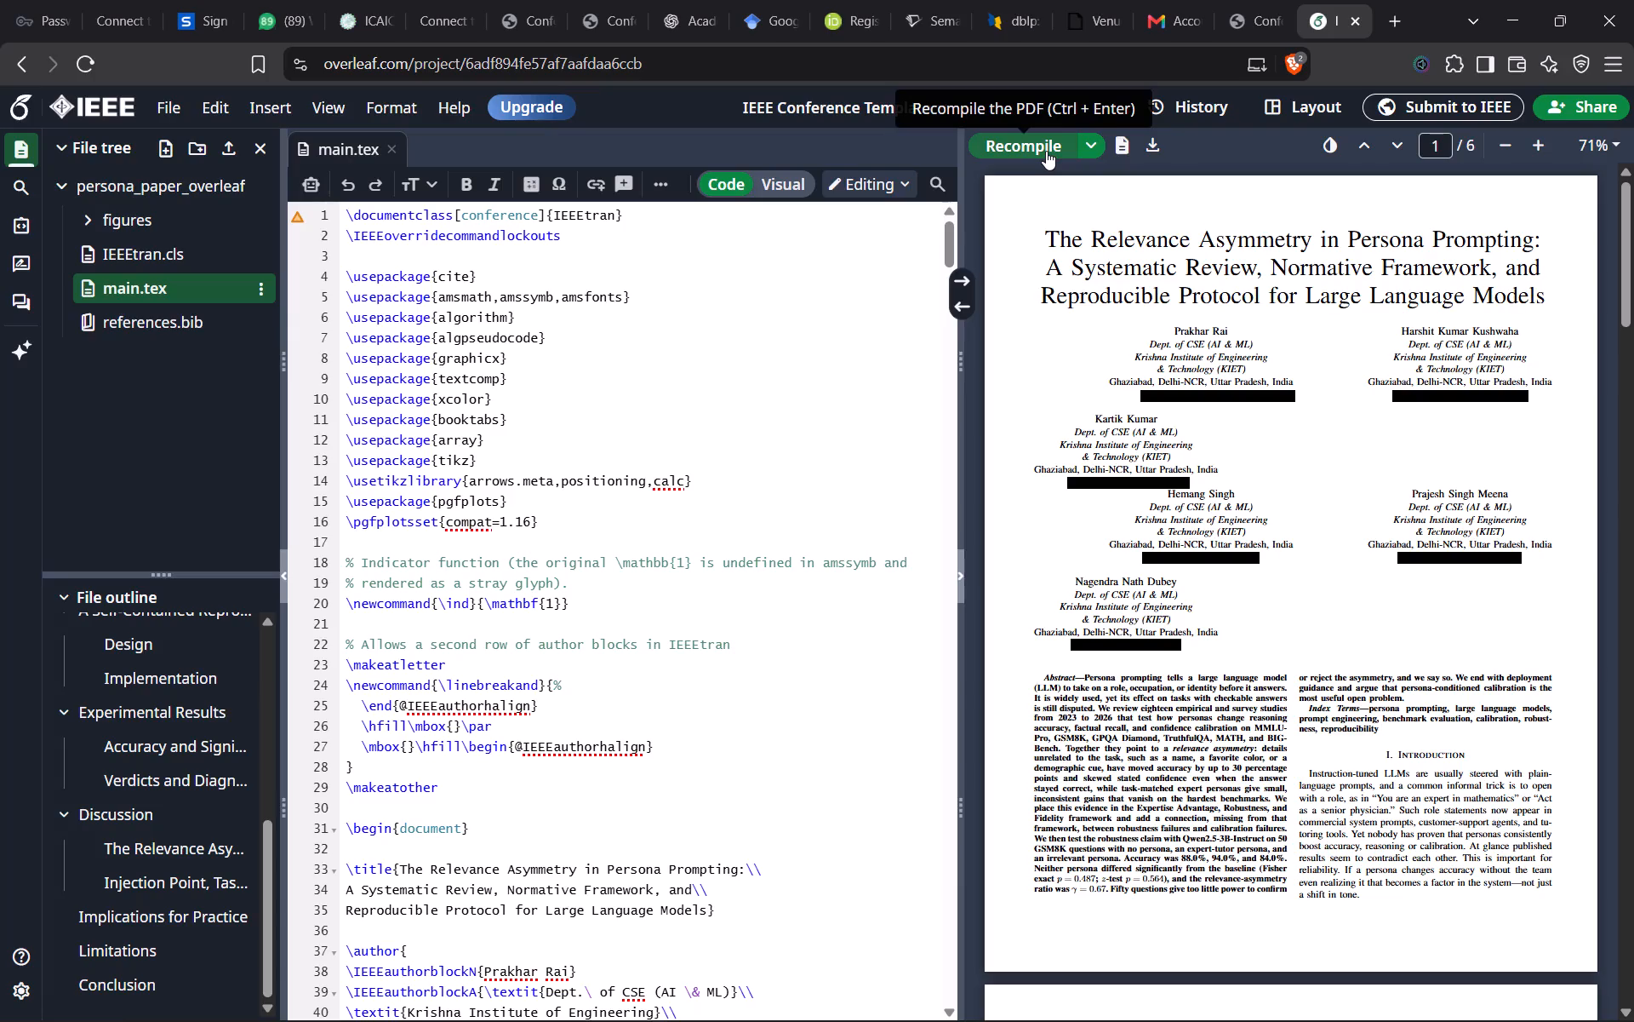
Copy the main.tex source from the \documentclass line through \maketitle, including all author blocks.
{"action": "scroll", "coordinate": [848, 588], "scroll_direction": "down", "scroll_amount": 5}
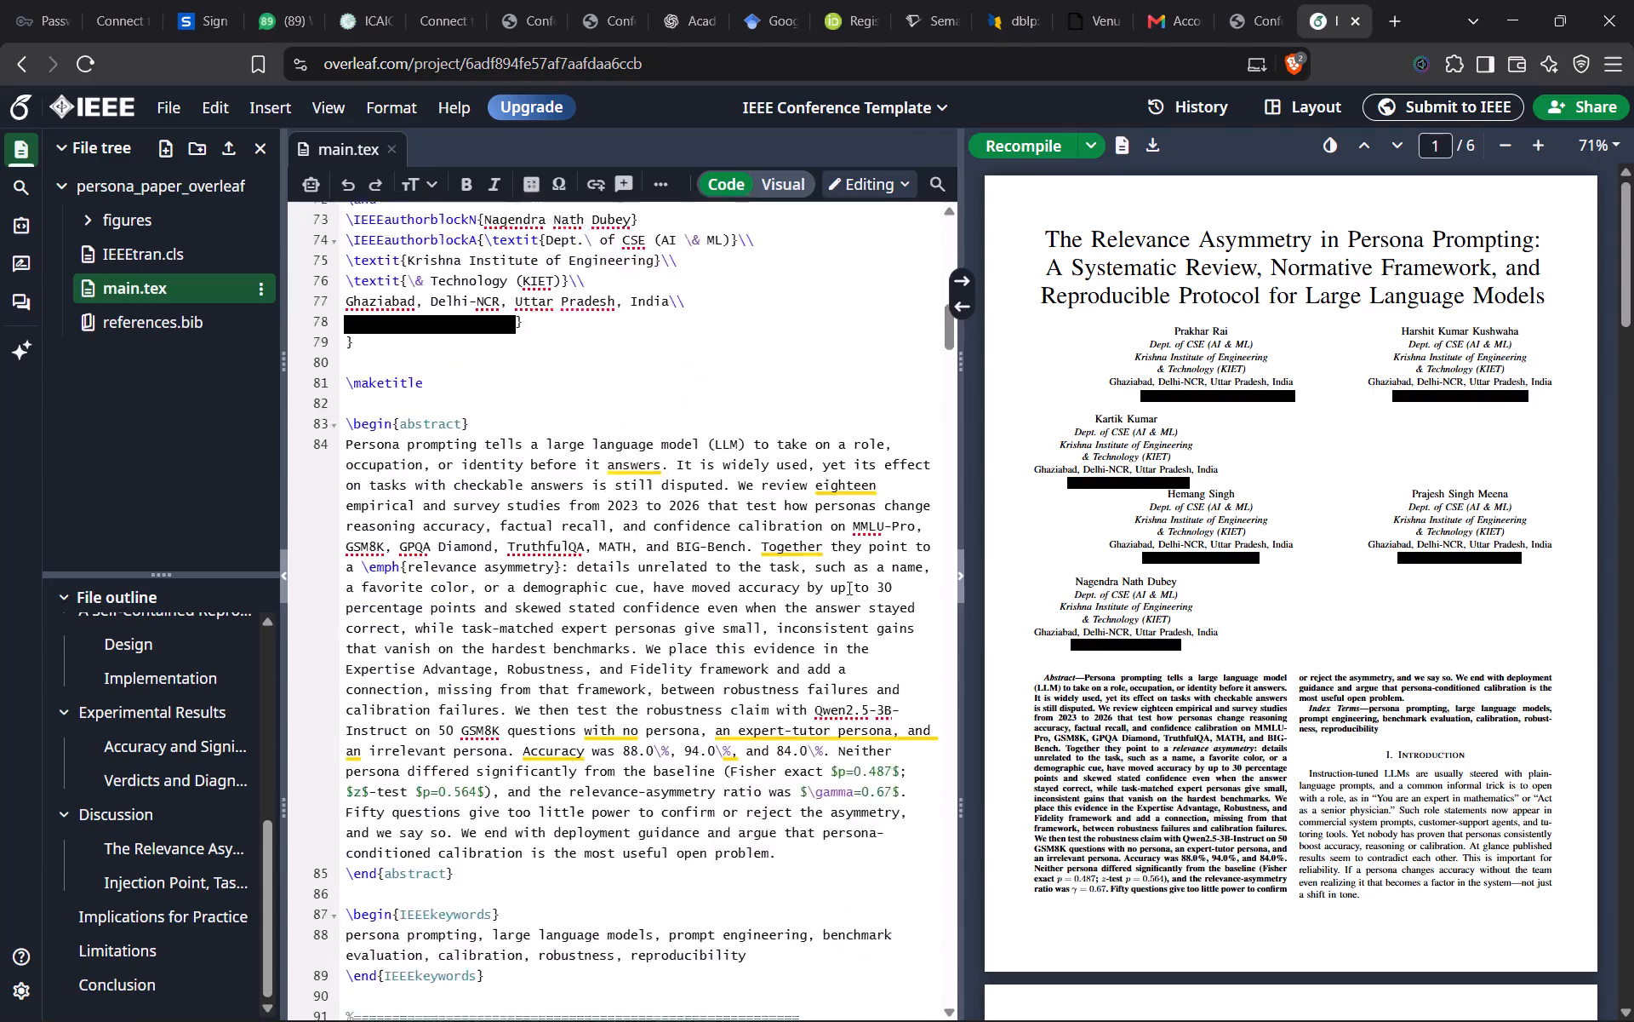
{"action": "scroll", "coordinate": [848, 588], "scroll_direction": "up", "scroll_amount": 3}
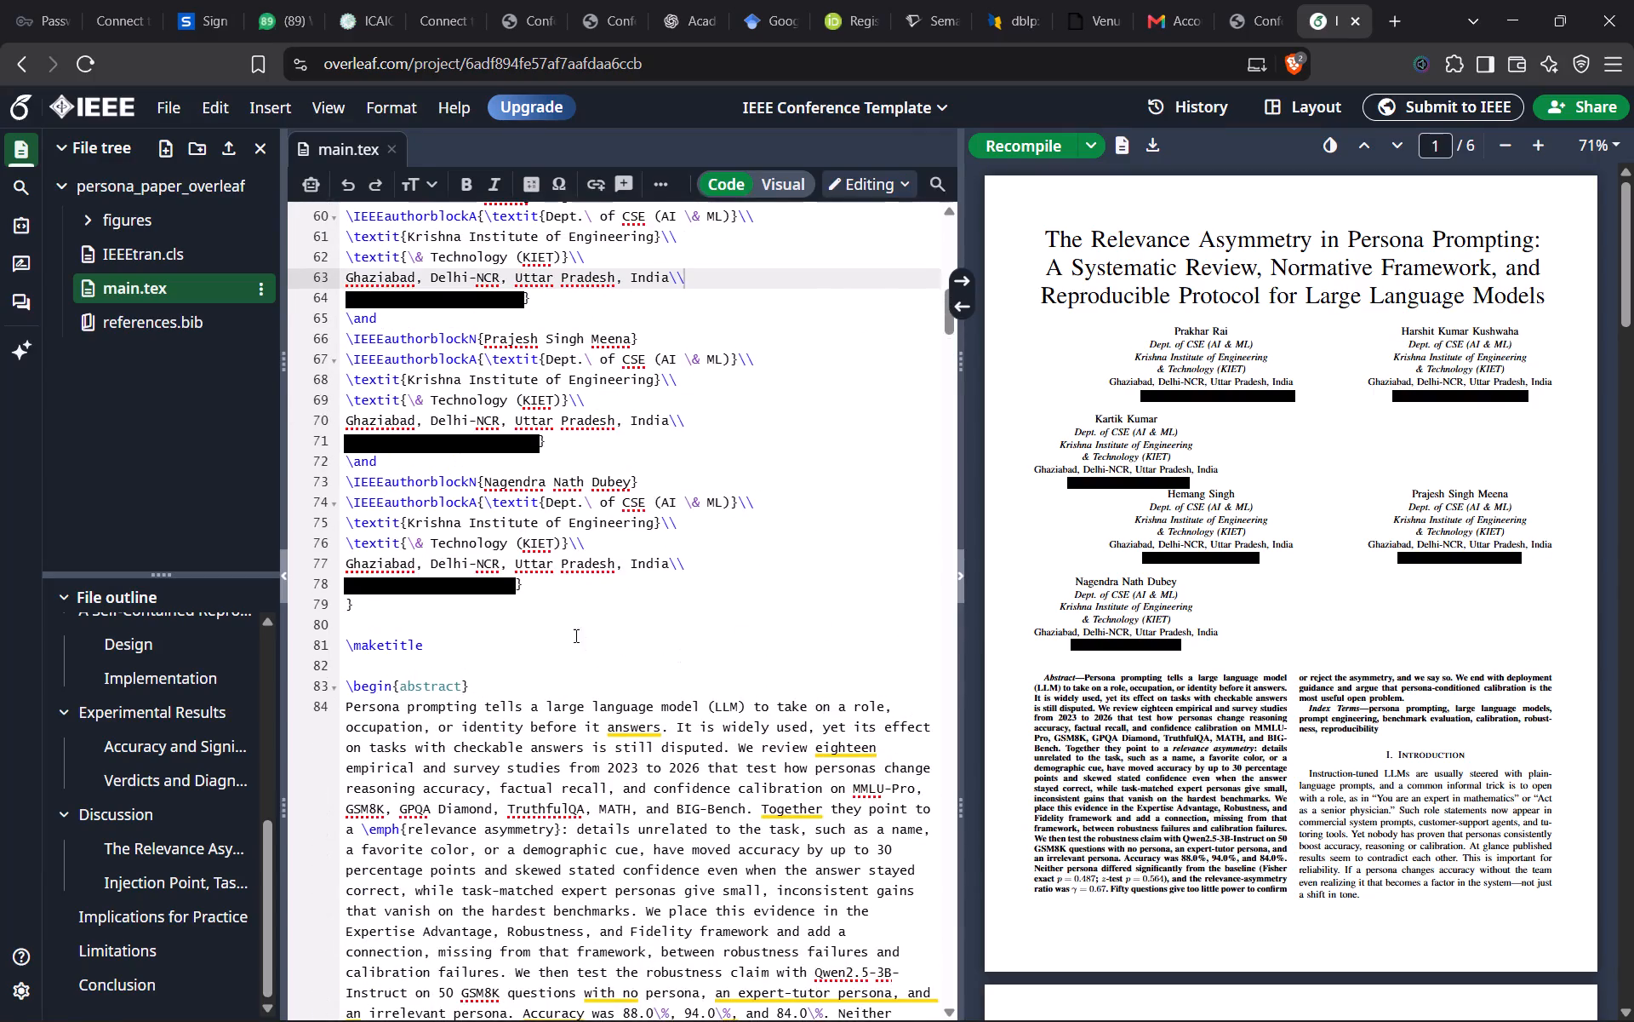
{"action": "left_click_drag", "start_coordinate": [531, 649], "coordinate": [125, 21]}
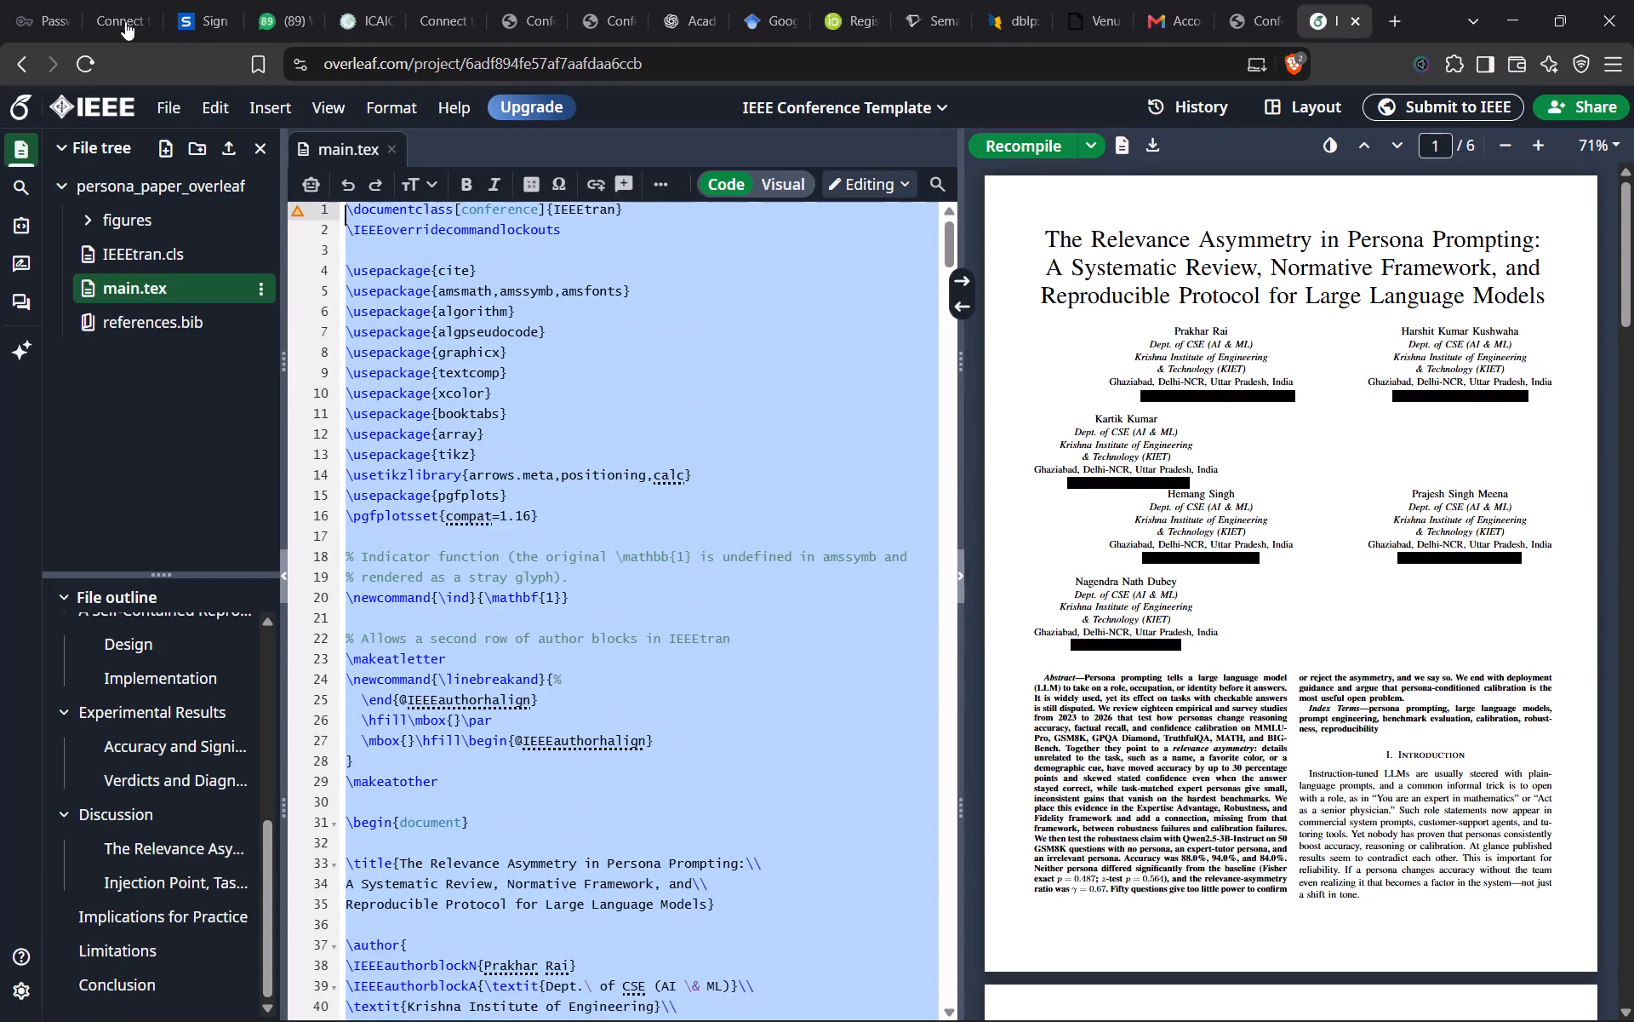
{"action": "left_click_drag", "start_coordinate": [125, 21], "coordinate": [326, 187]}
{"action": "key", "text": "ctrl+c"}
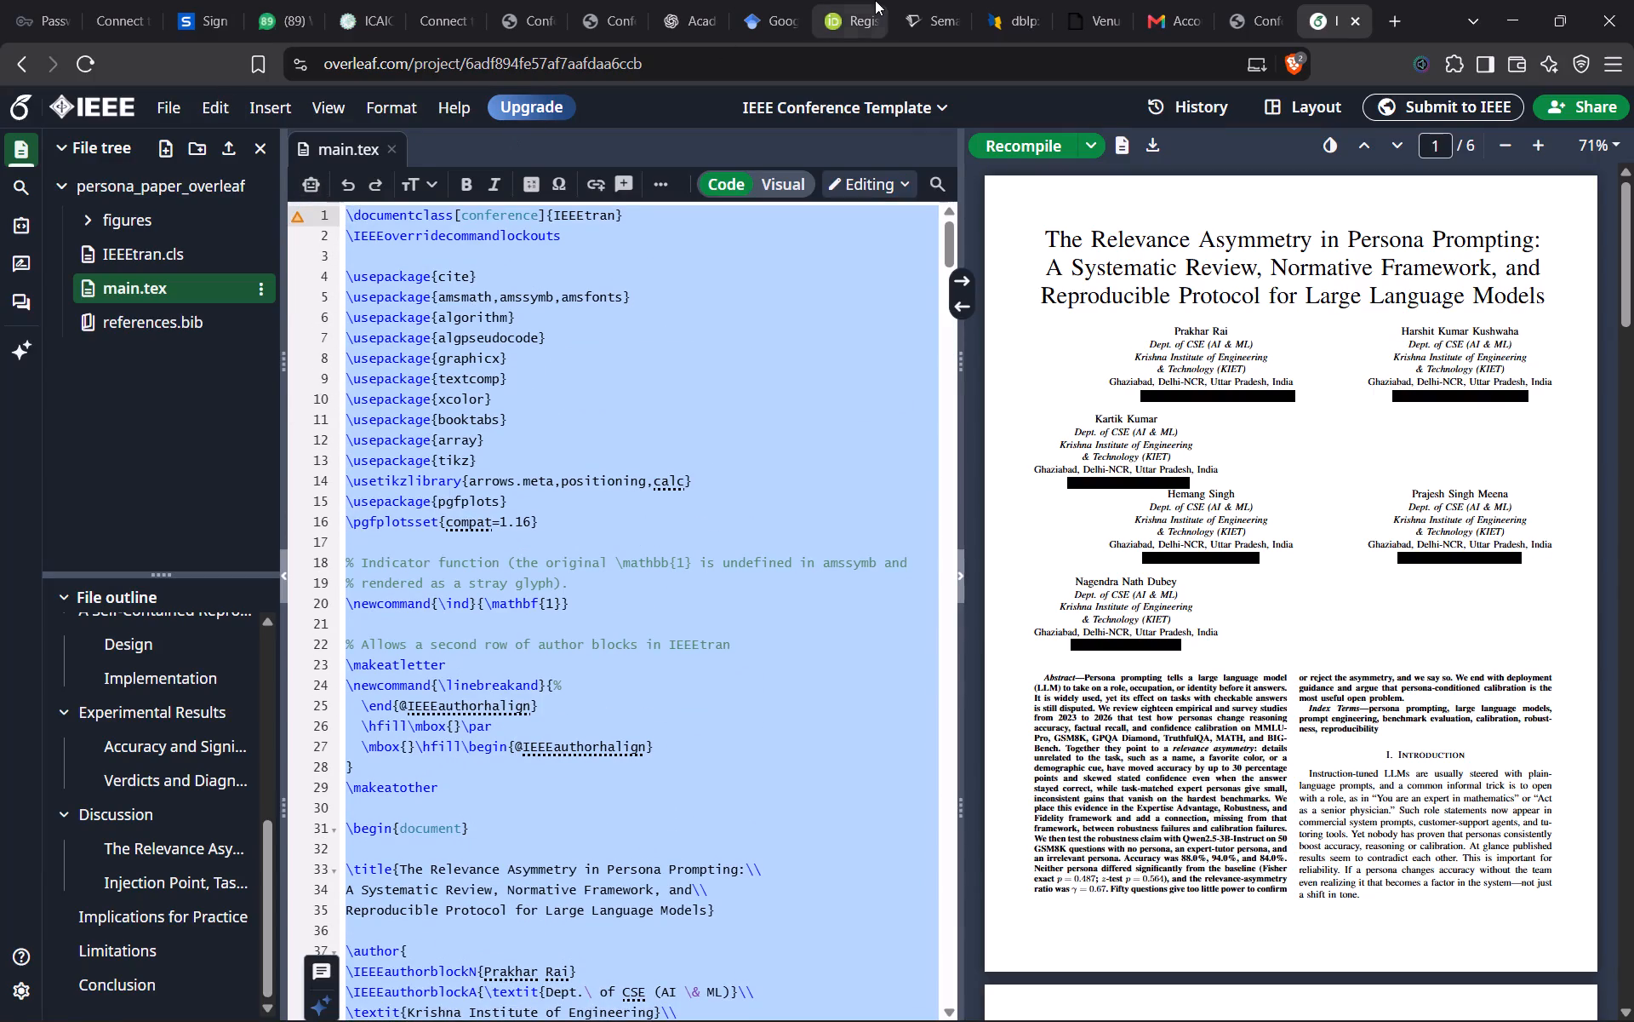
{"action": "left_click", "coordinate": [1402, 25]}
{"action": "type", "text": "ck"}
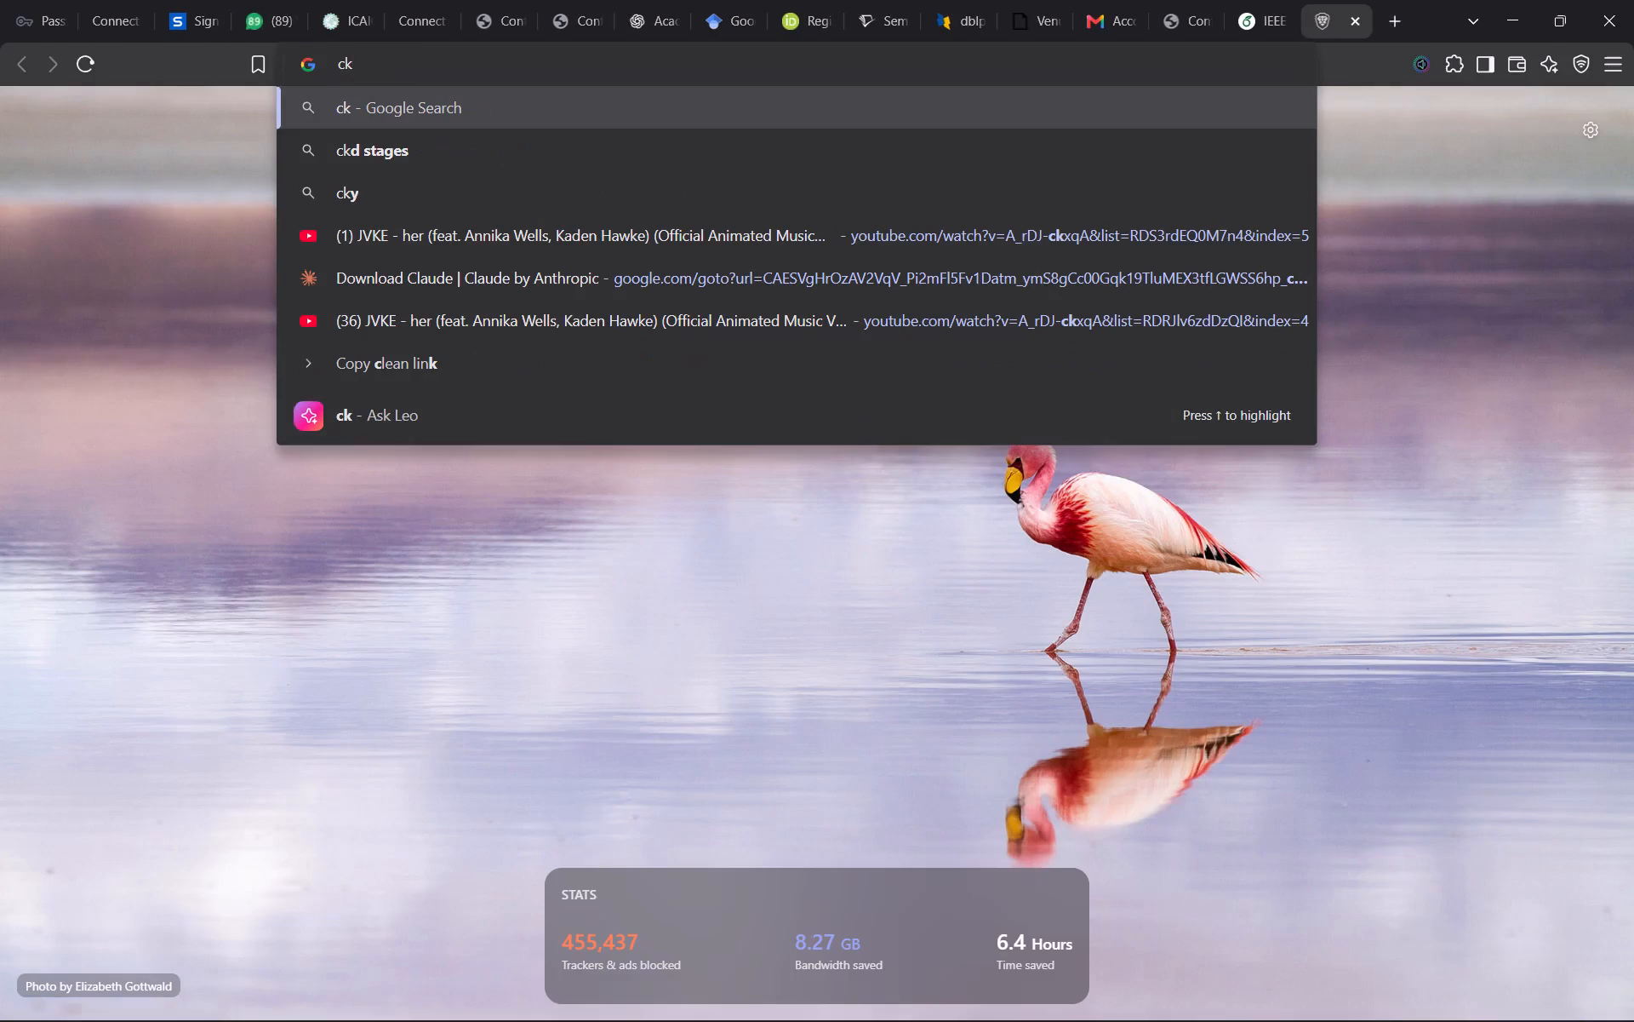
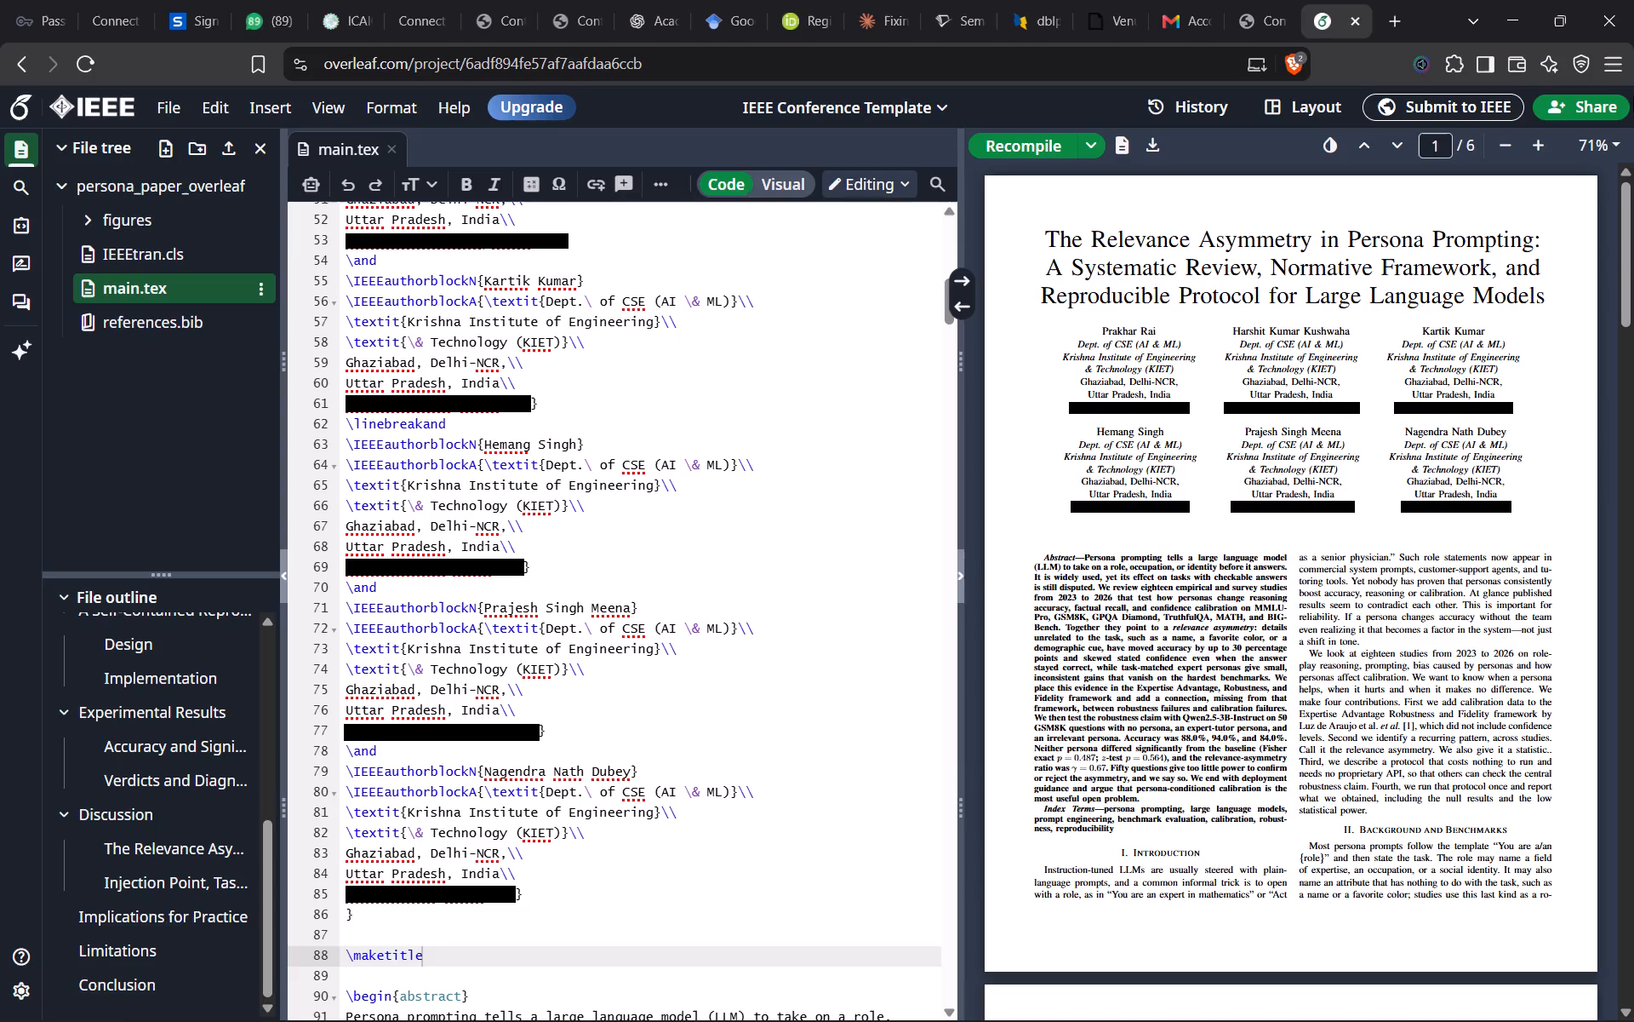
Add a comma and a space after "(KIET)" inside the \textit affiliation line of the third through sixth author blocks.
{"action": "scroll", "coordinate": [1633, 96], "scroll_direction": "down", "scroll_amount": 5}
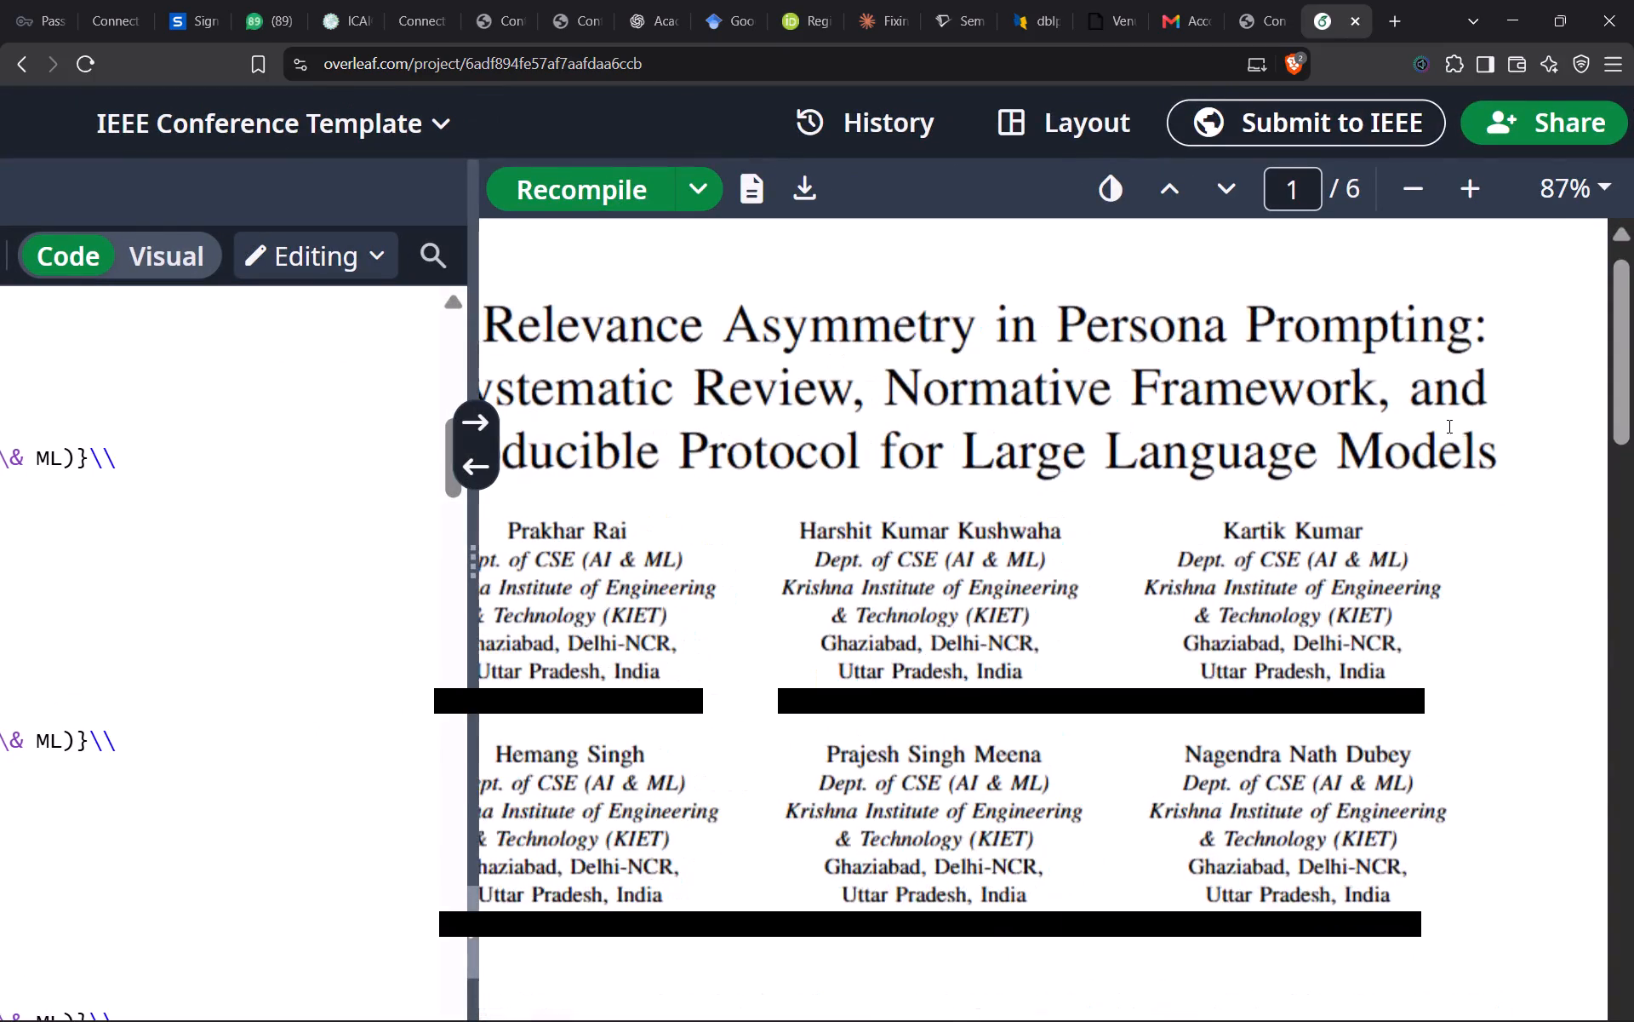
{"action": "scroll", "coordinate": [1448, 426], "scroll_direction": "right", "scroll_amount": 3}
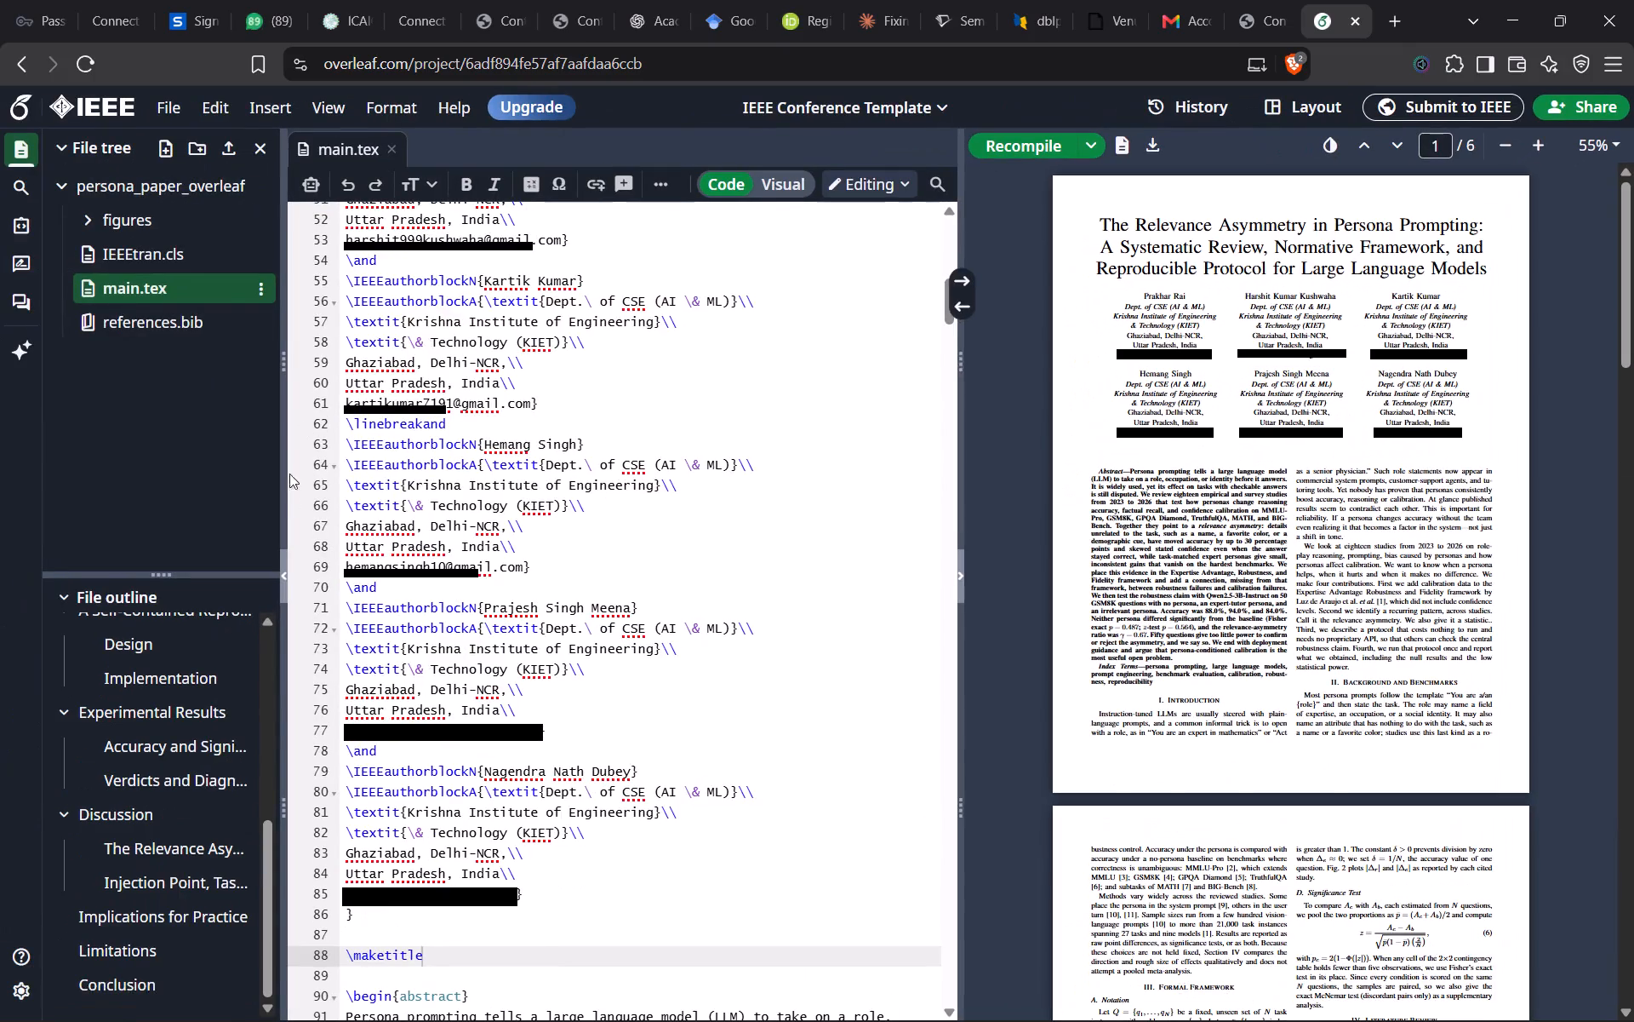
{"action": "left_click", "coordinate": [559, 347]}
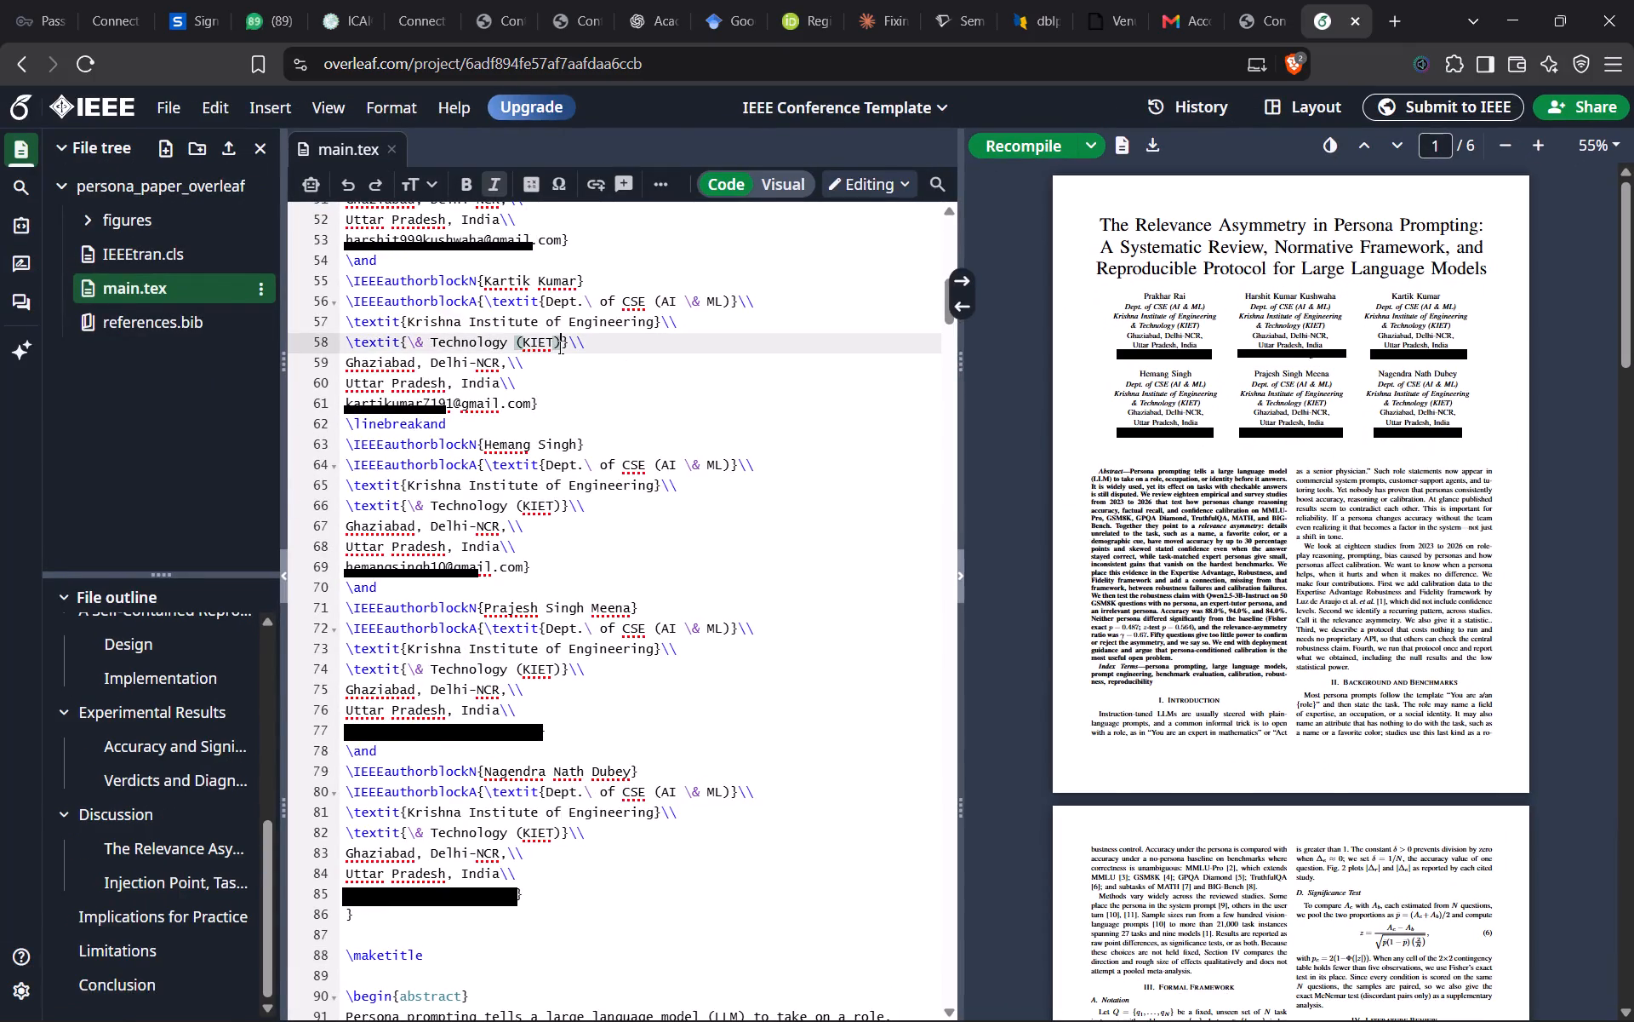
{"action": "key", "text": "comma"}
{"action": "key", "text": "space"}
{"action": "left_click", "coordinate": [557, 509]}
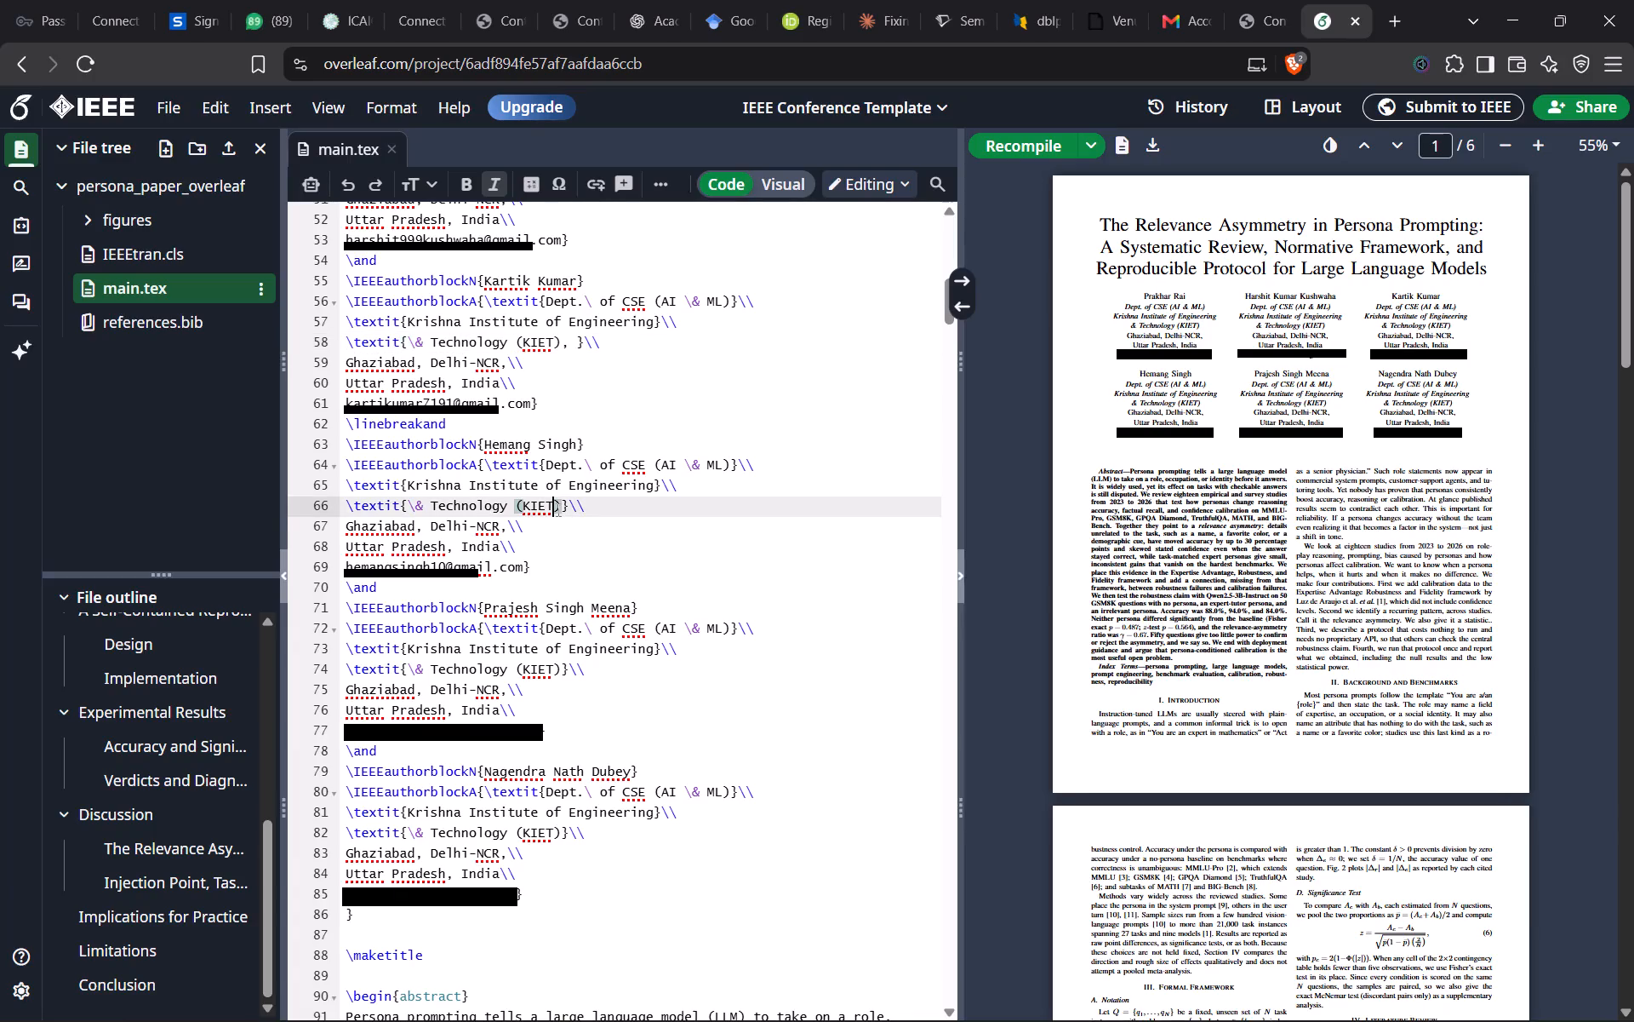
{"action": "key", "text": "Right"}
{"action": "type", "text": ","}
{"action": "key", "text": "space"}
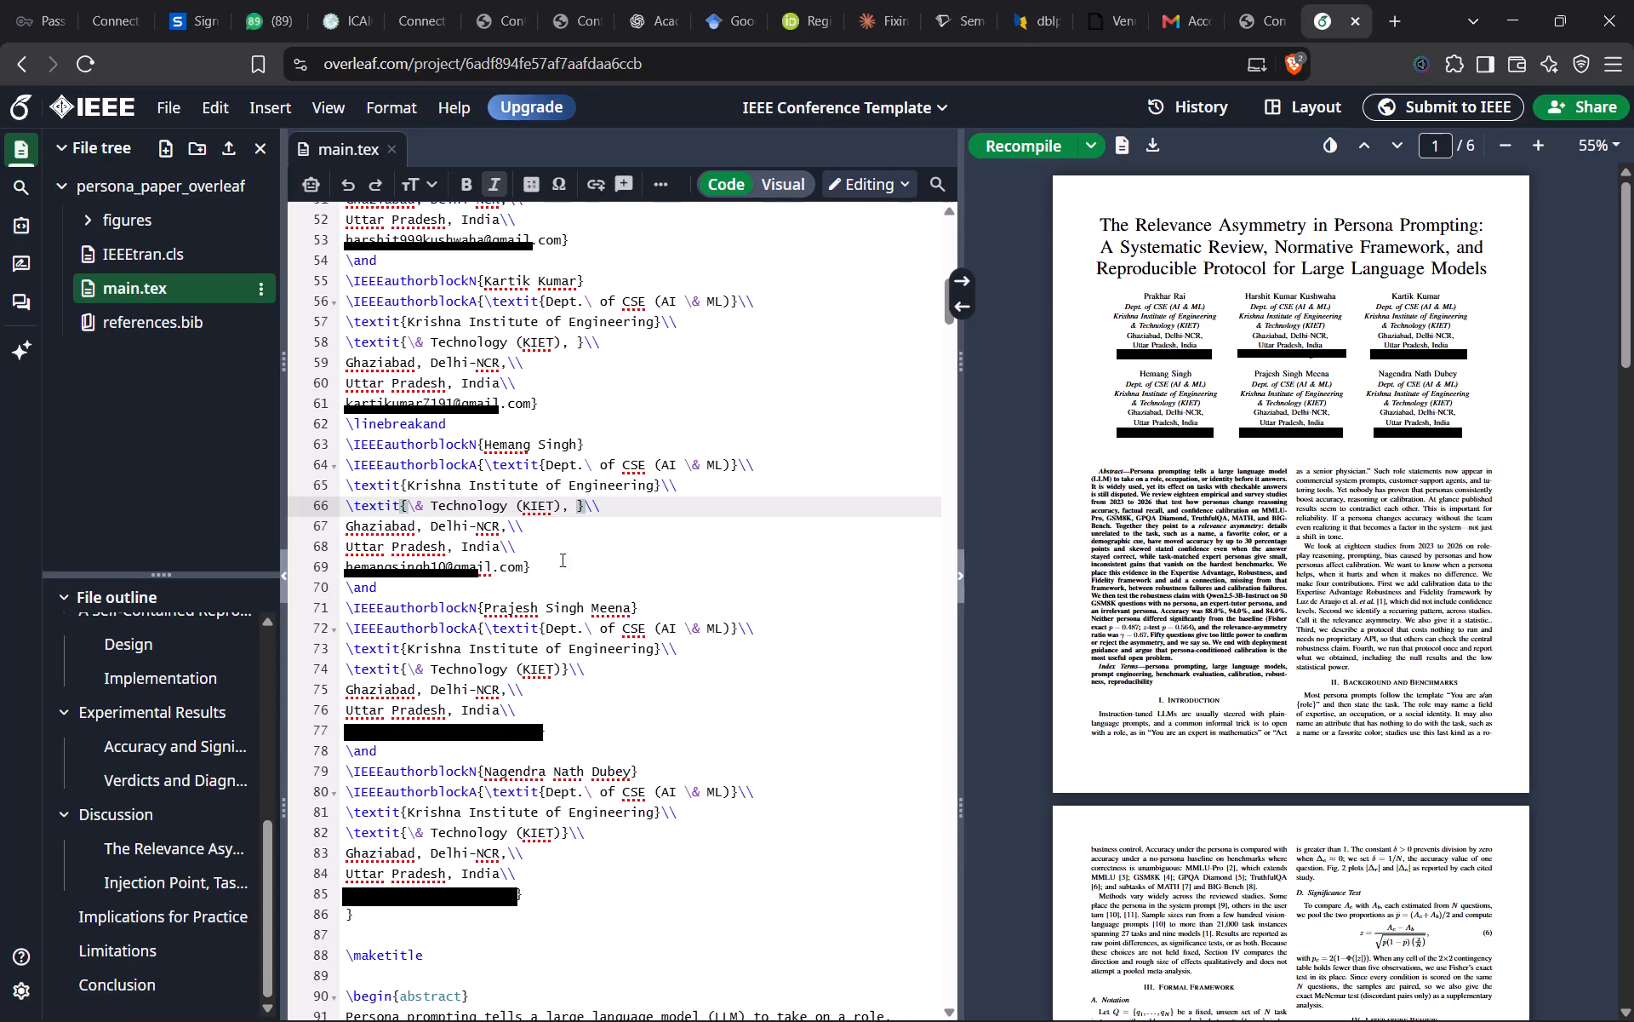
{"action": "left_click", "coordinate": [562, 673]}
{"action": "type", "text": ","}
{"action": "key", "text": "space"}
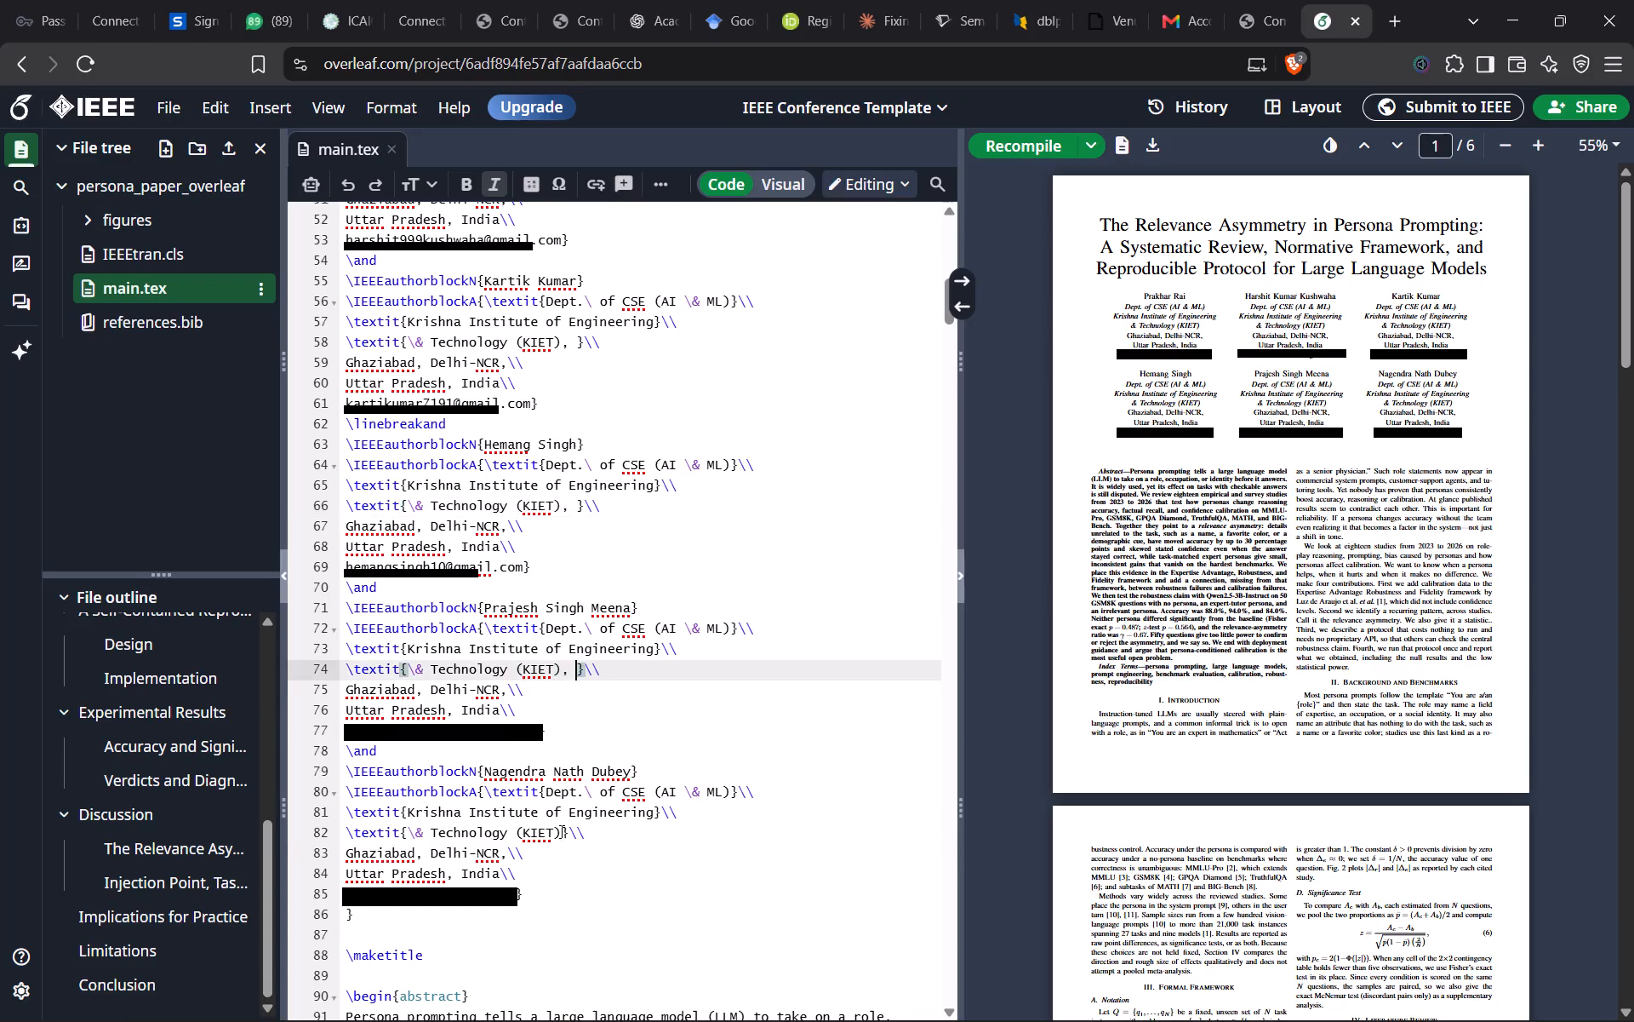
{"action": "left_click", "coordinate": [560, 831]}
{"action": "type", "text": ","}
{"action": "key", "text": "space"}
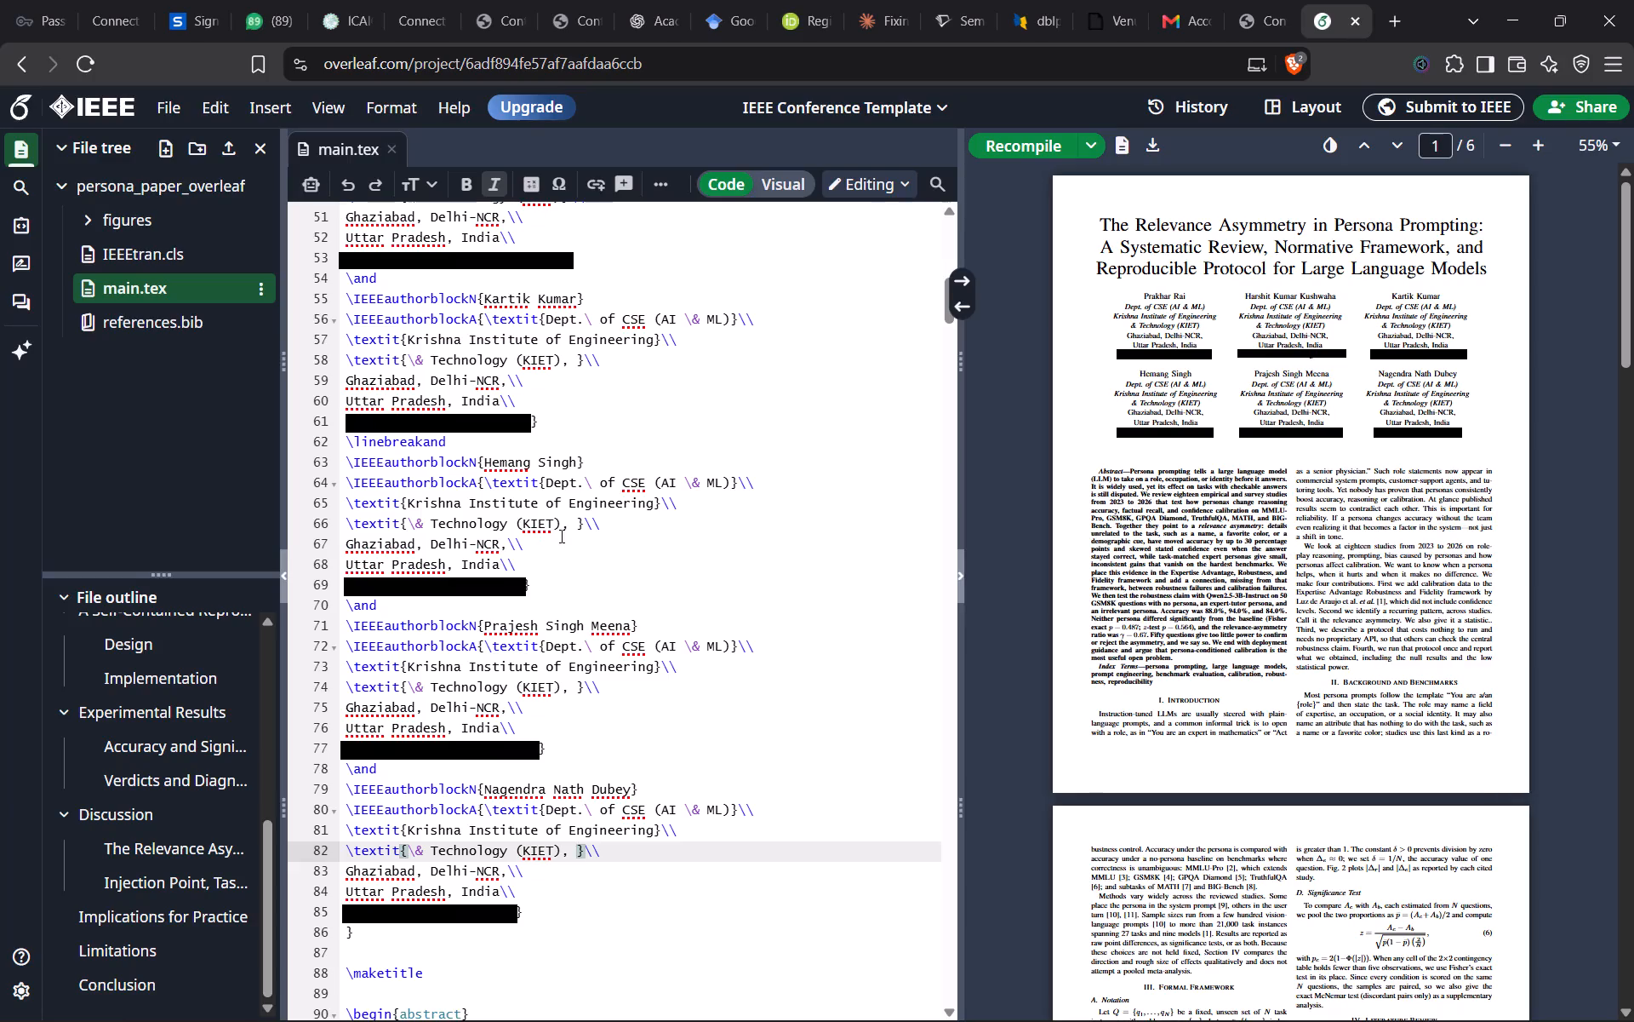
Add a comma and a space after "(KIET)" in the second and first author blocks, and recompile the paper.
{"action": "scroll", "coordinate": [586, 483], "scroll_direction": "up", "scroll_amount": 3}
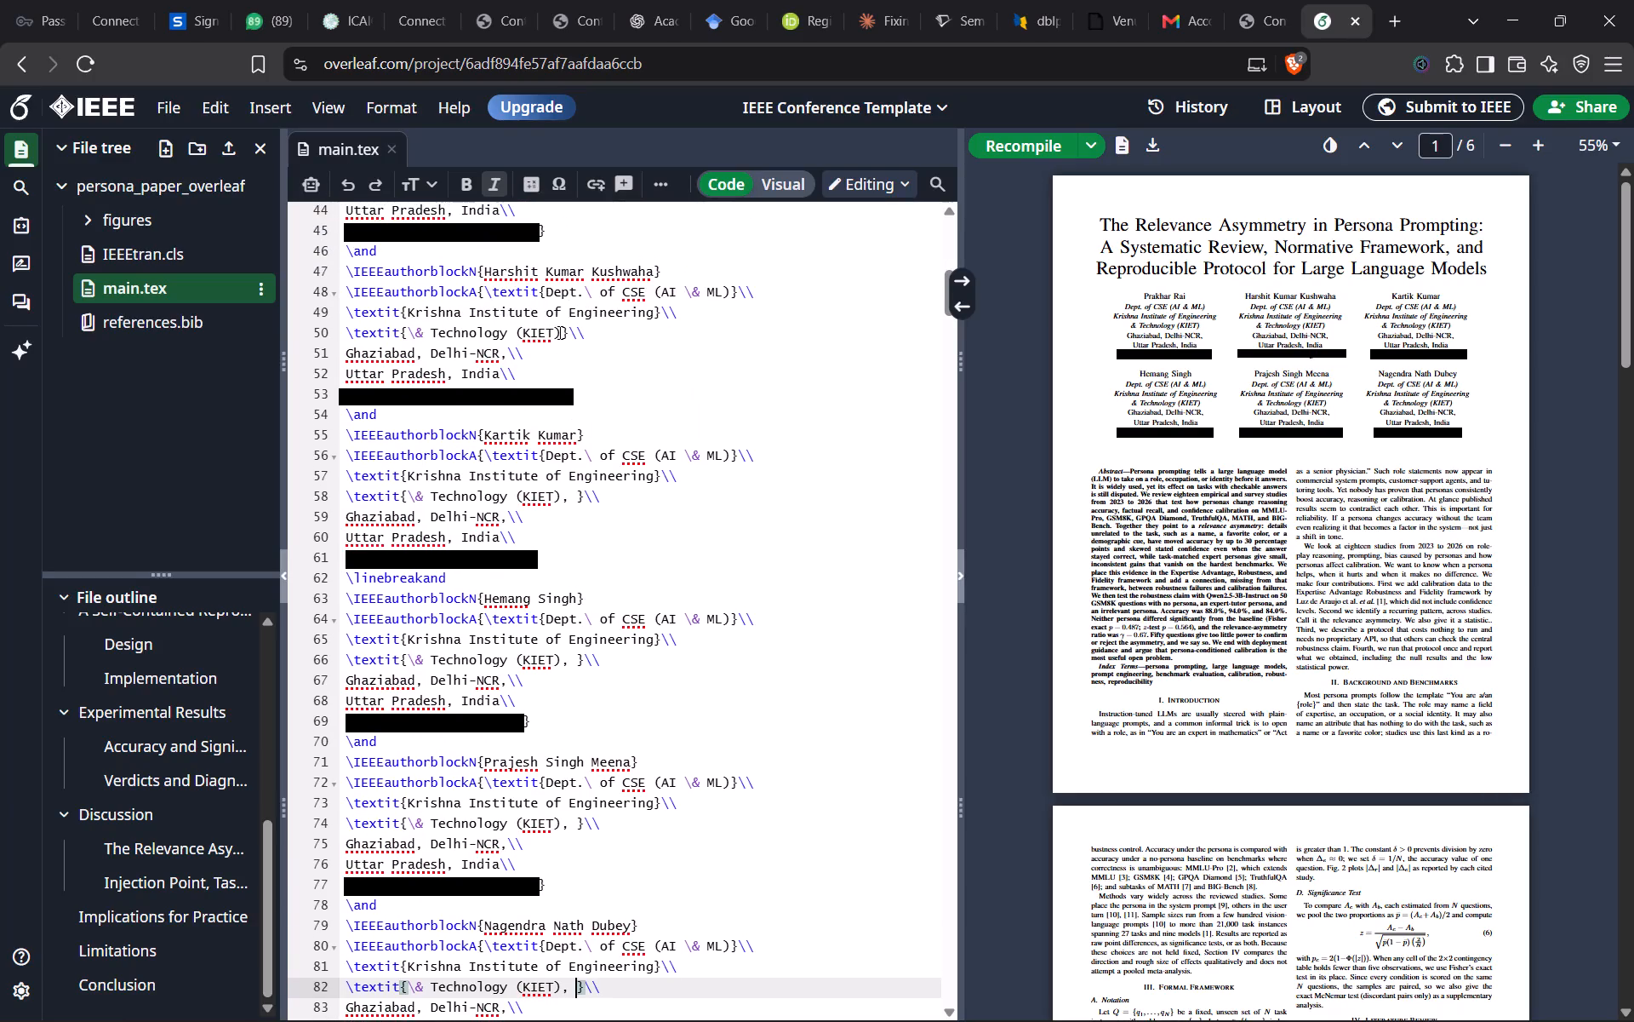
{"action": "left_click", "coordinate": [558, 332]}
{"action": "type", "text": ","}
{"action": "key", "text": "space"}
{"action": "scroll", "coordinate": [558, 332], "scroll_direction": "up", "scroll_amount": 3}
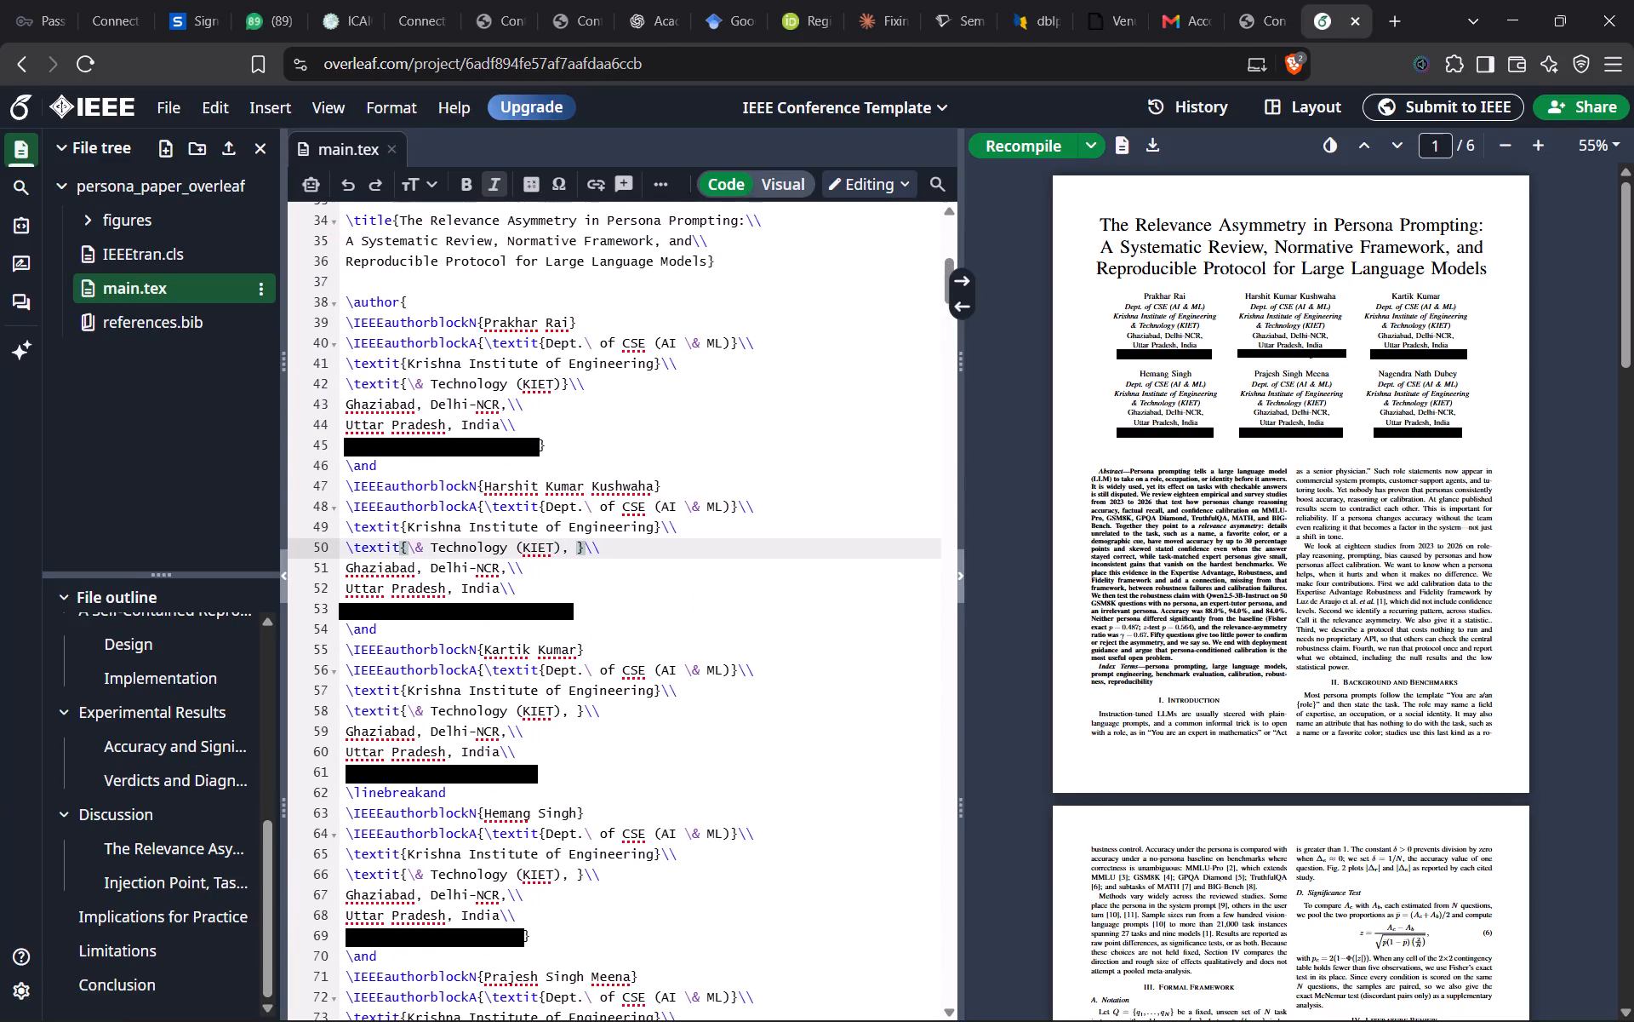
{"action": "scroll", "coordinate": [563, 311], "scroll_direction": "up", "scroll_amount": 3}
{"action": "left_click", "coordinate": [1007, 148]}
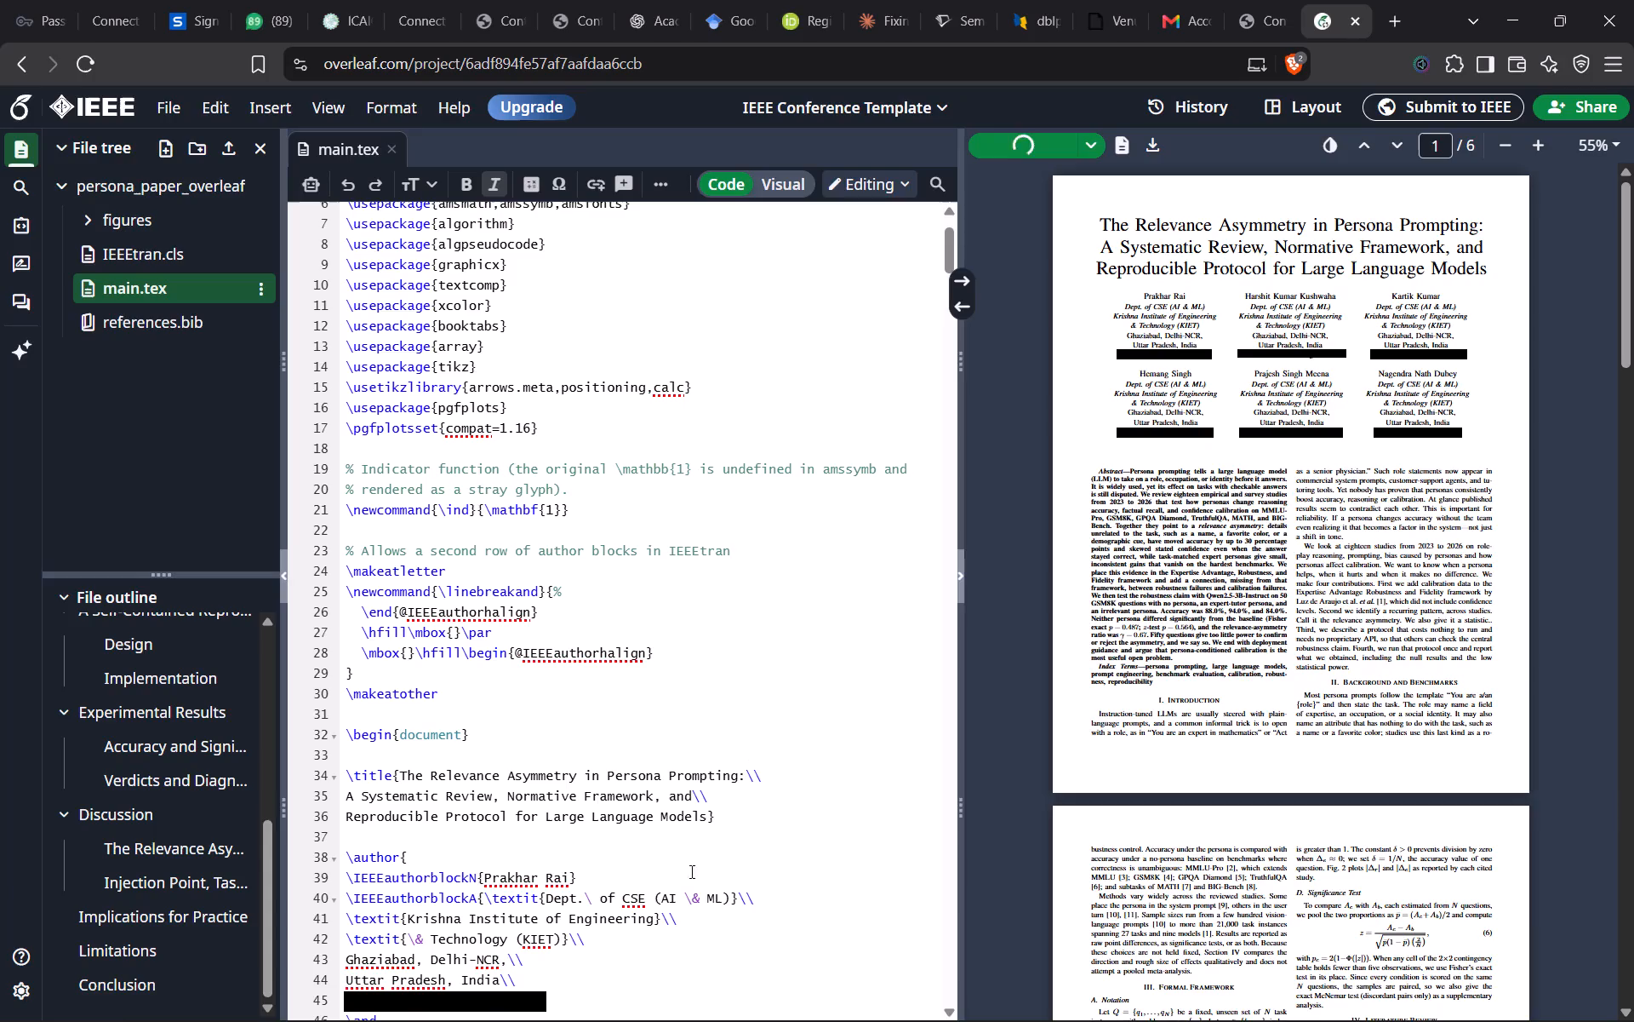
{"action": "left_click", "coordinate": [562, 941]}
{"action": "key", "text": "space"}
{"action": "type", "text": ","}
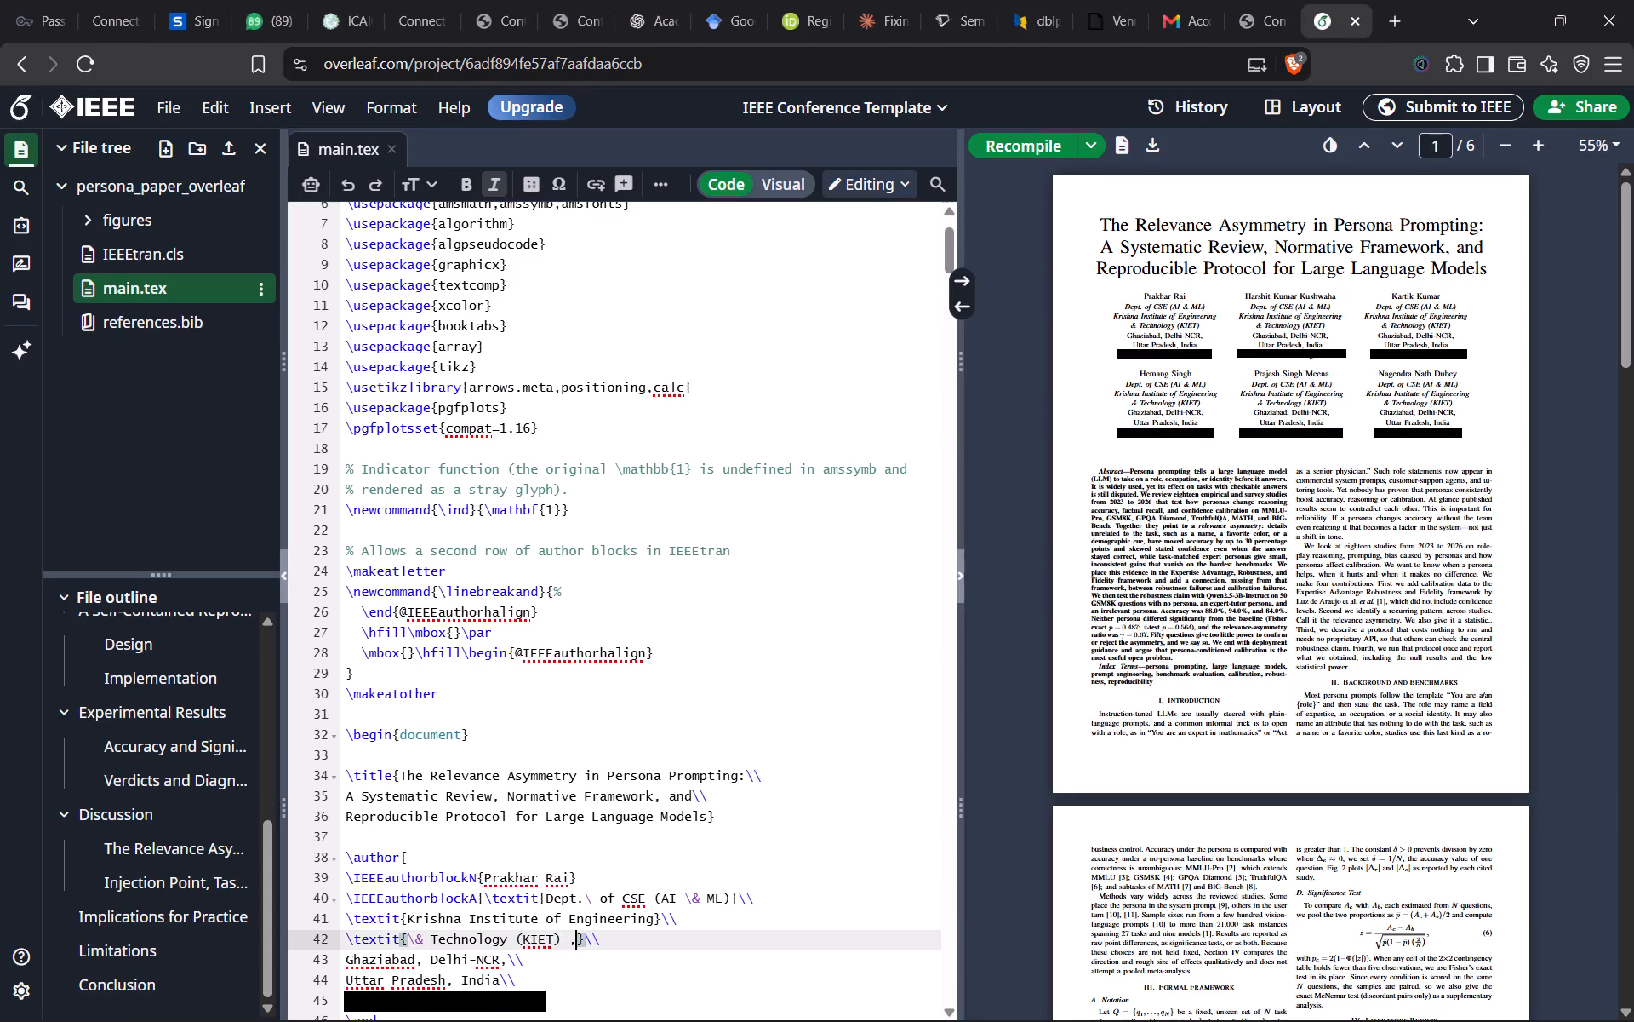
{"action": "key", "text": "BackSpace"}
{"action": "key", "text": "BackSpace"}
{"action": "type", "text": ","}
{"action": "key", "text": "space"}
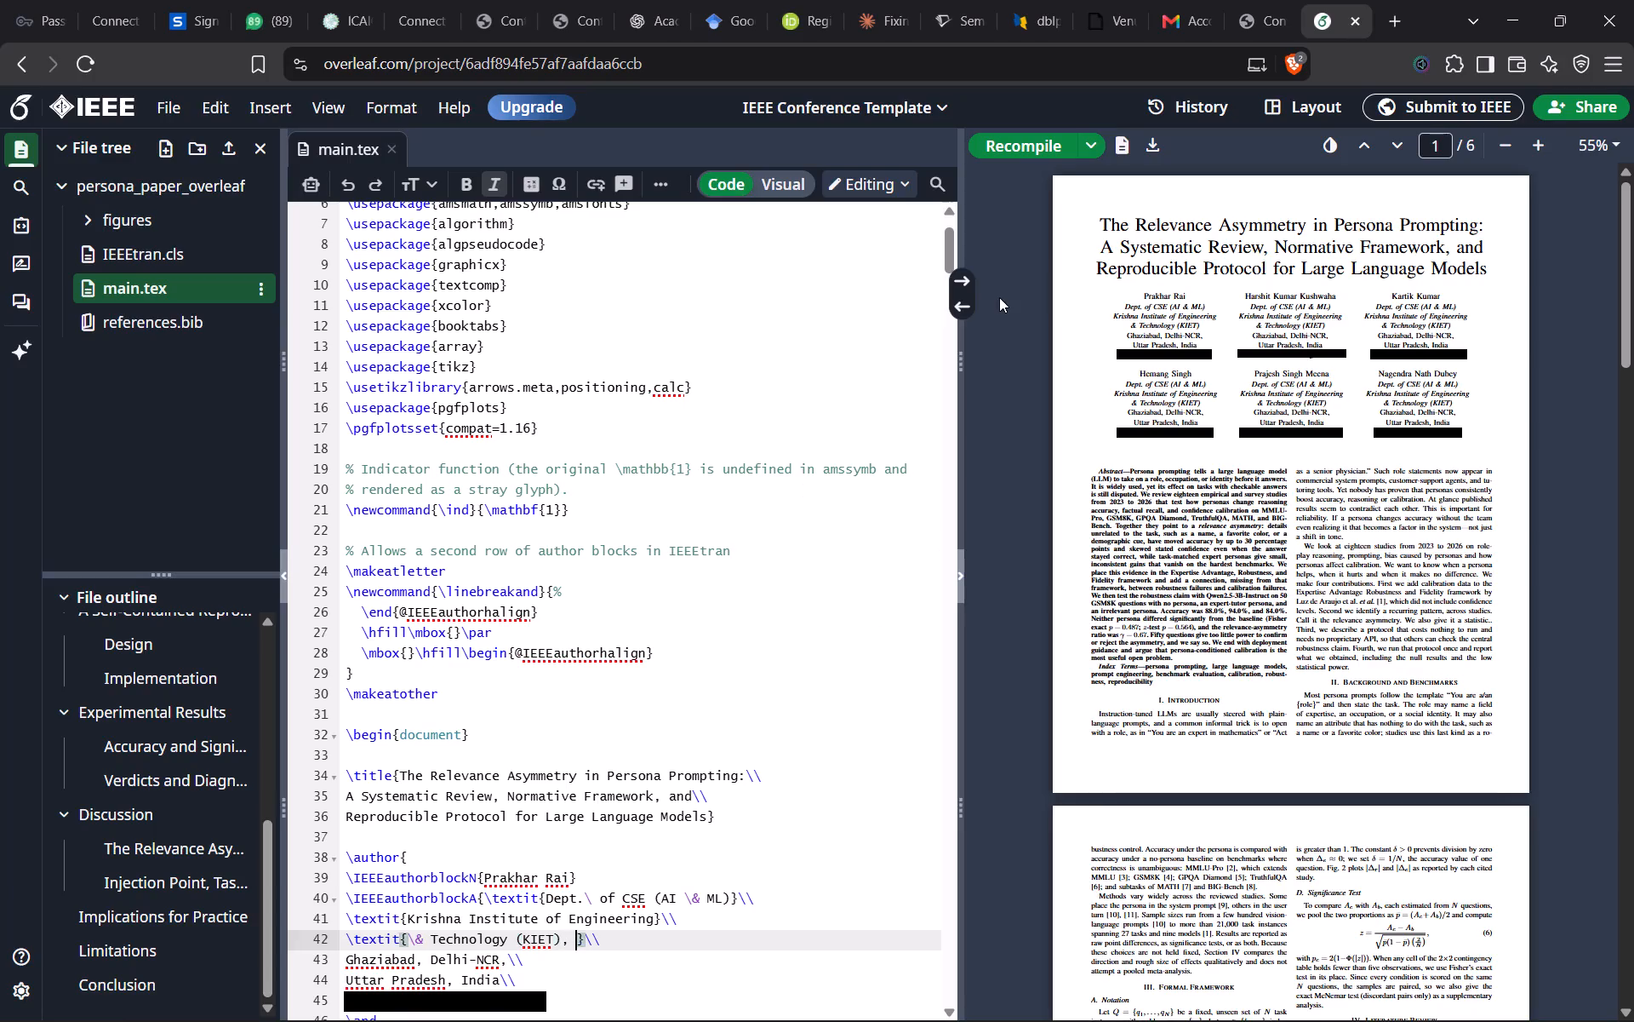
{"action": "left_click", "coordinate": [1012, 148]}
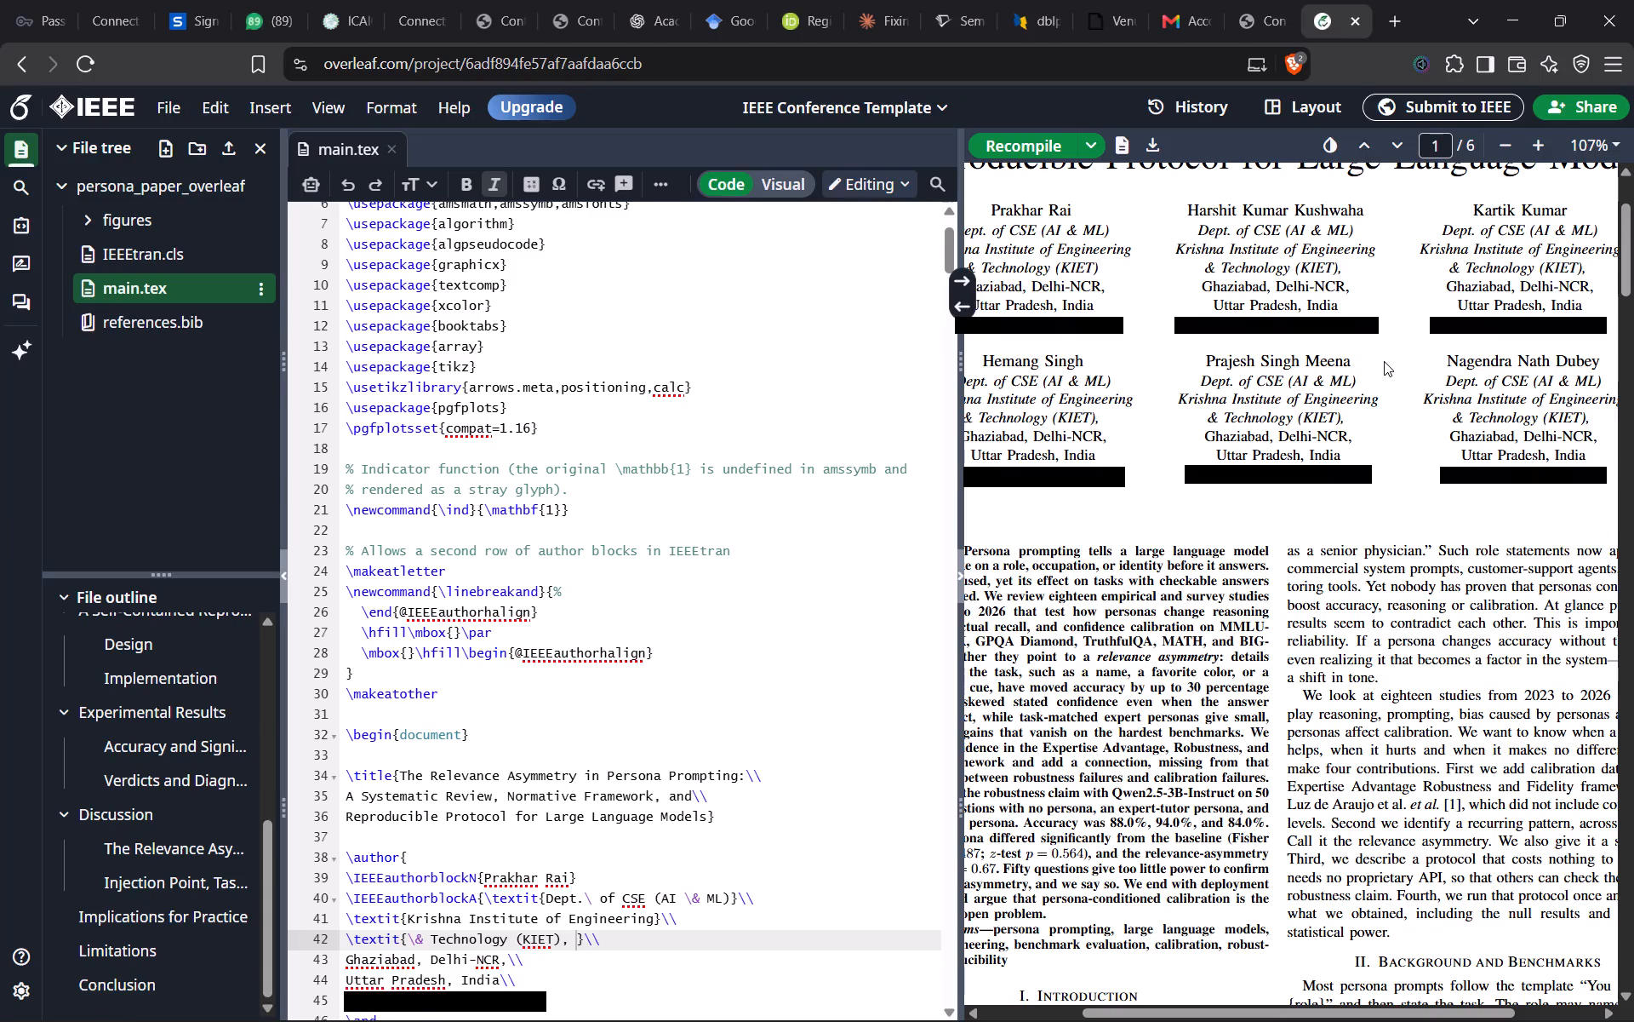
{"action": "scroll", "coordinate": [1384, 361], "scroll_direction": "left", "scroll_amount": 2}
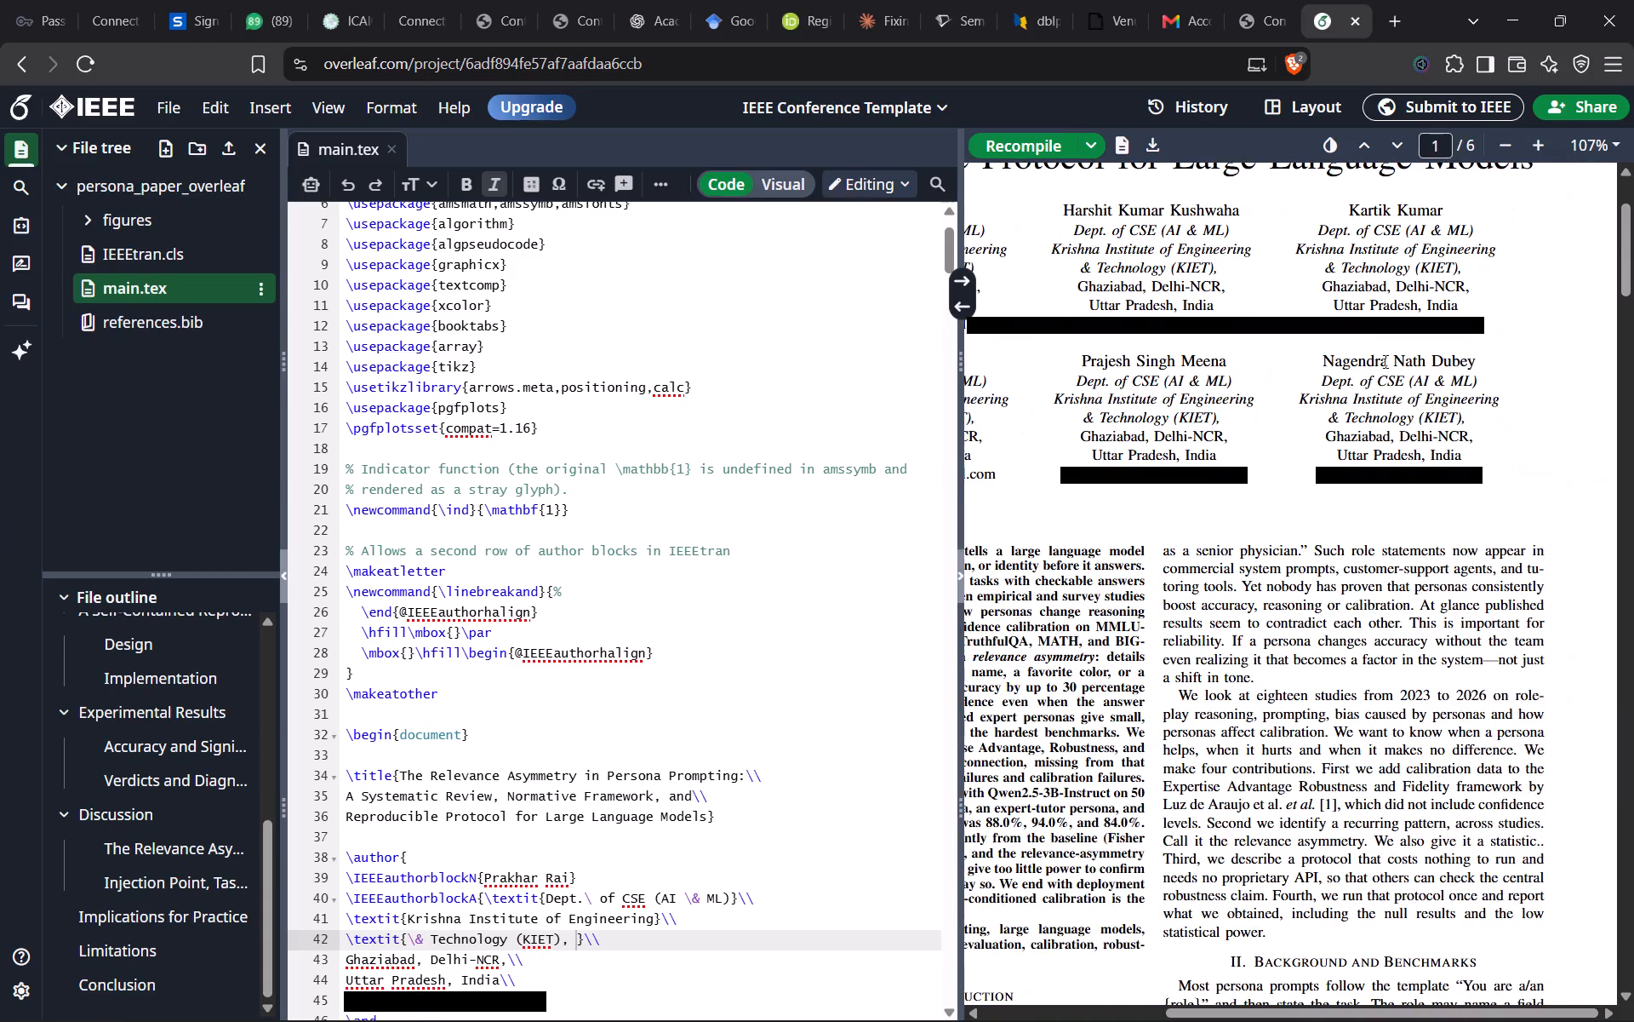
{"action": "scroll", "coordinate": [1384, 361], "scroll_direction": "left", "scroll_amount": 1}
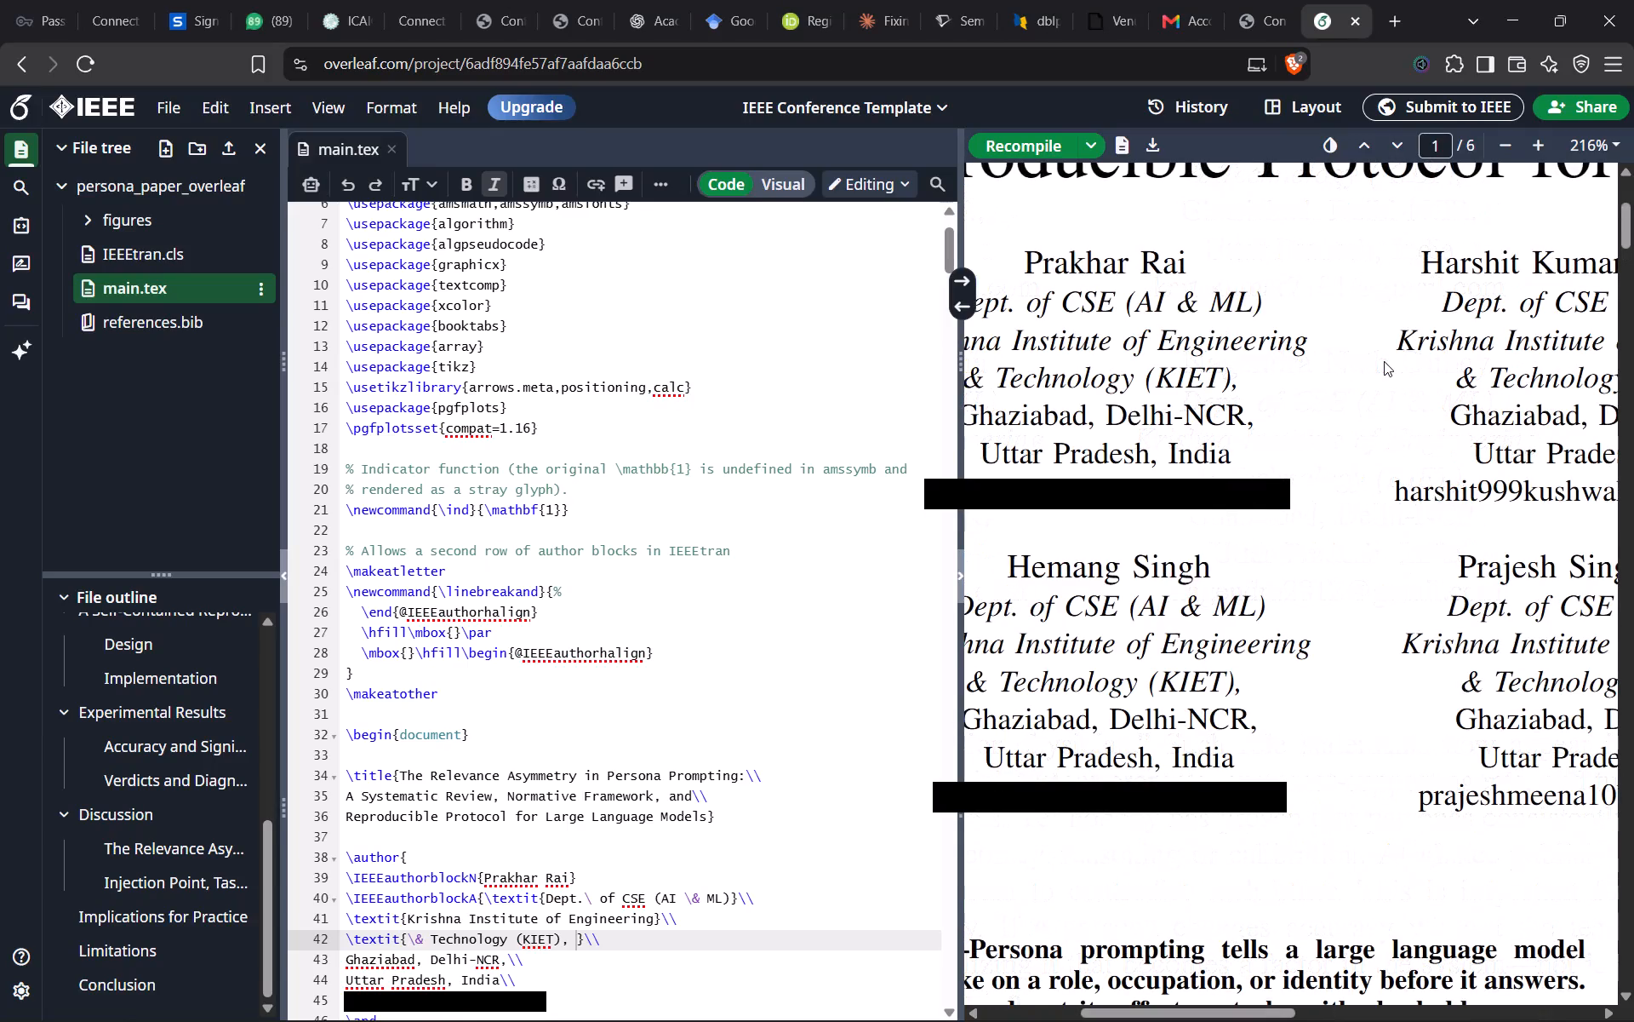
{"action": "scroll", "coordinate": [1384, 361], "scroll_direction": "right", "scroll_amount": 1}
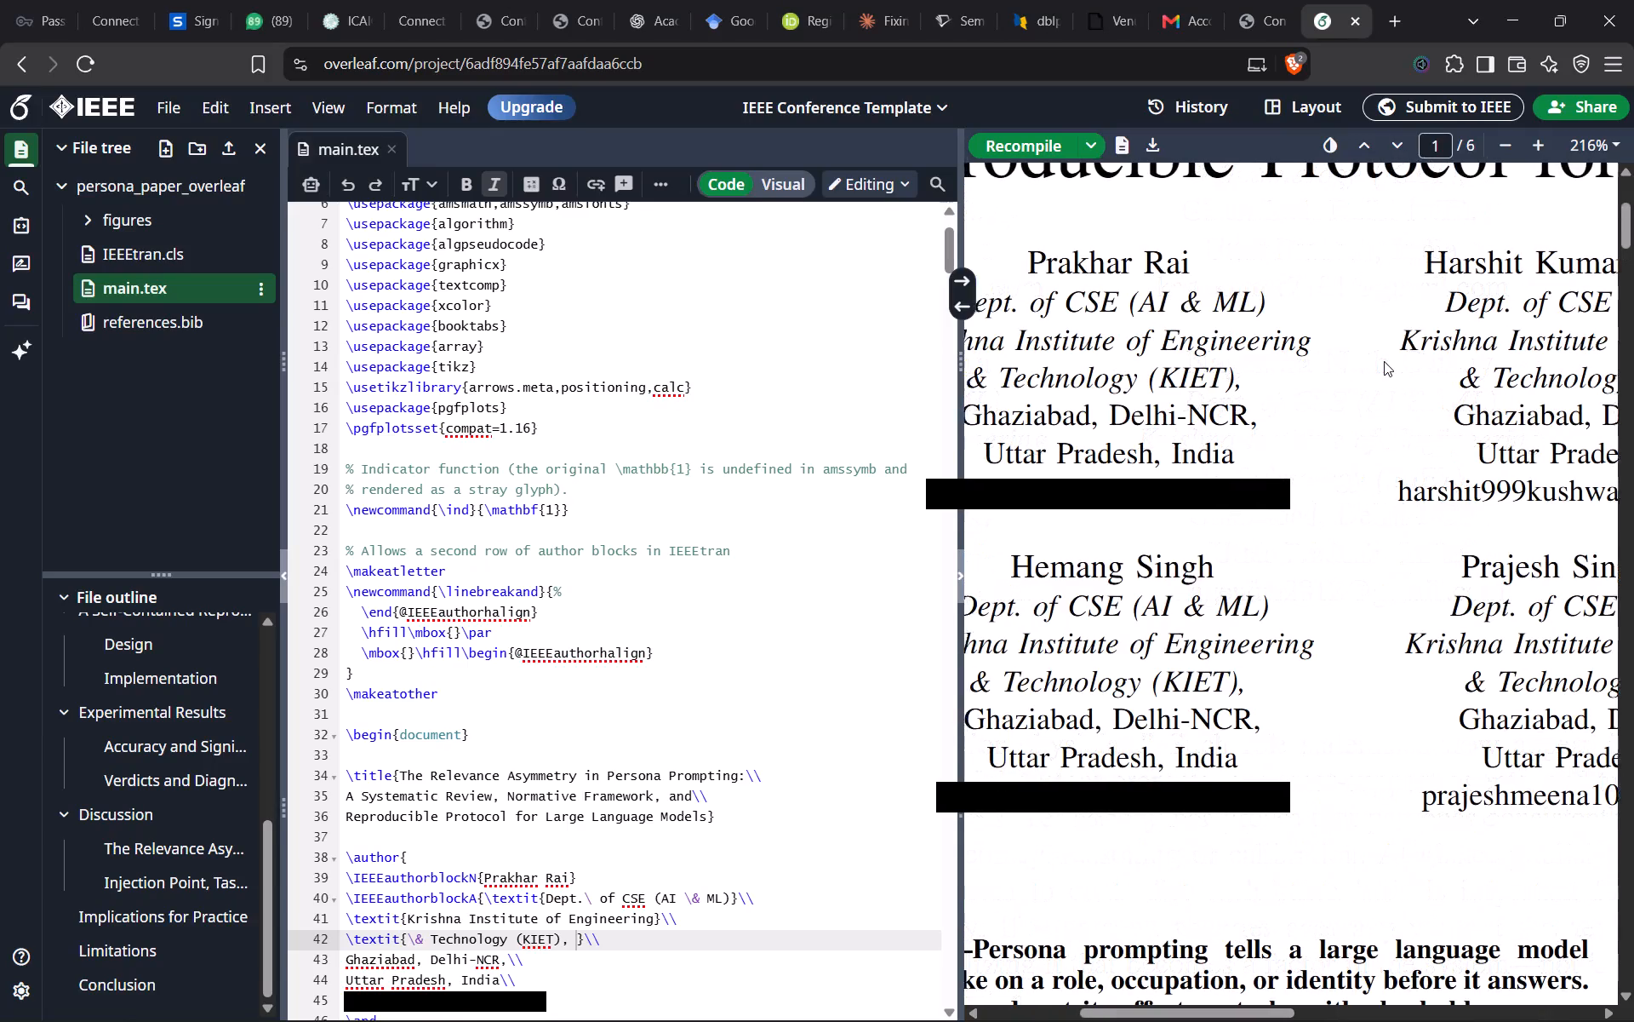
{"action": "scroll", "coordinate": [1384, 361], "scroll_direction": "right", "scroll_amount": 2}
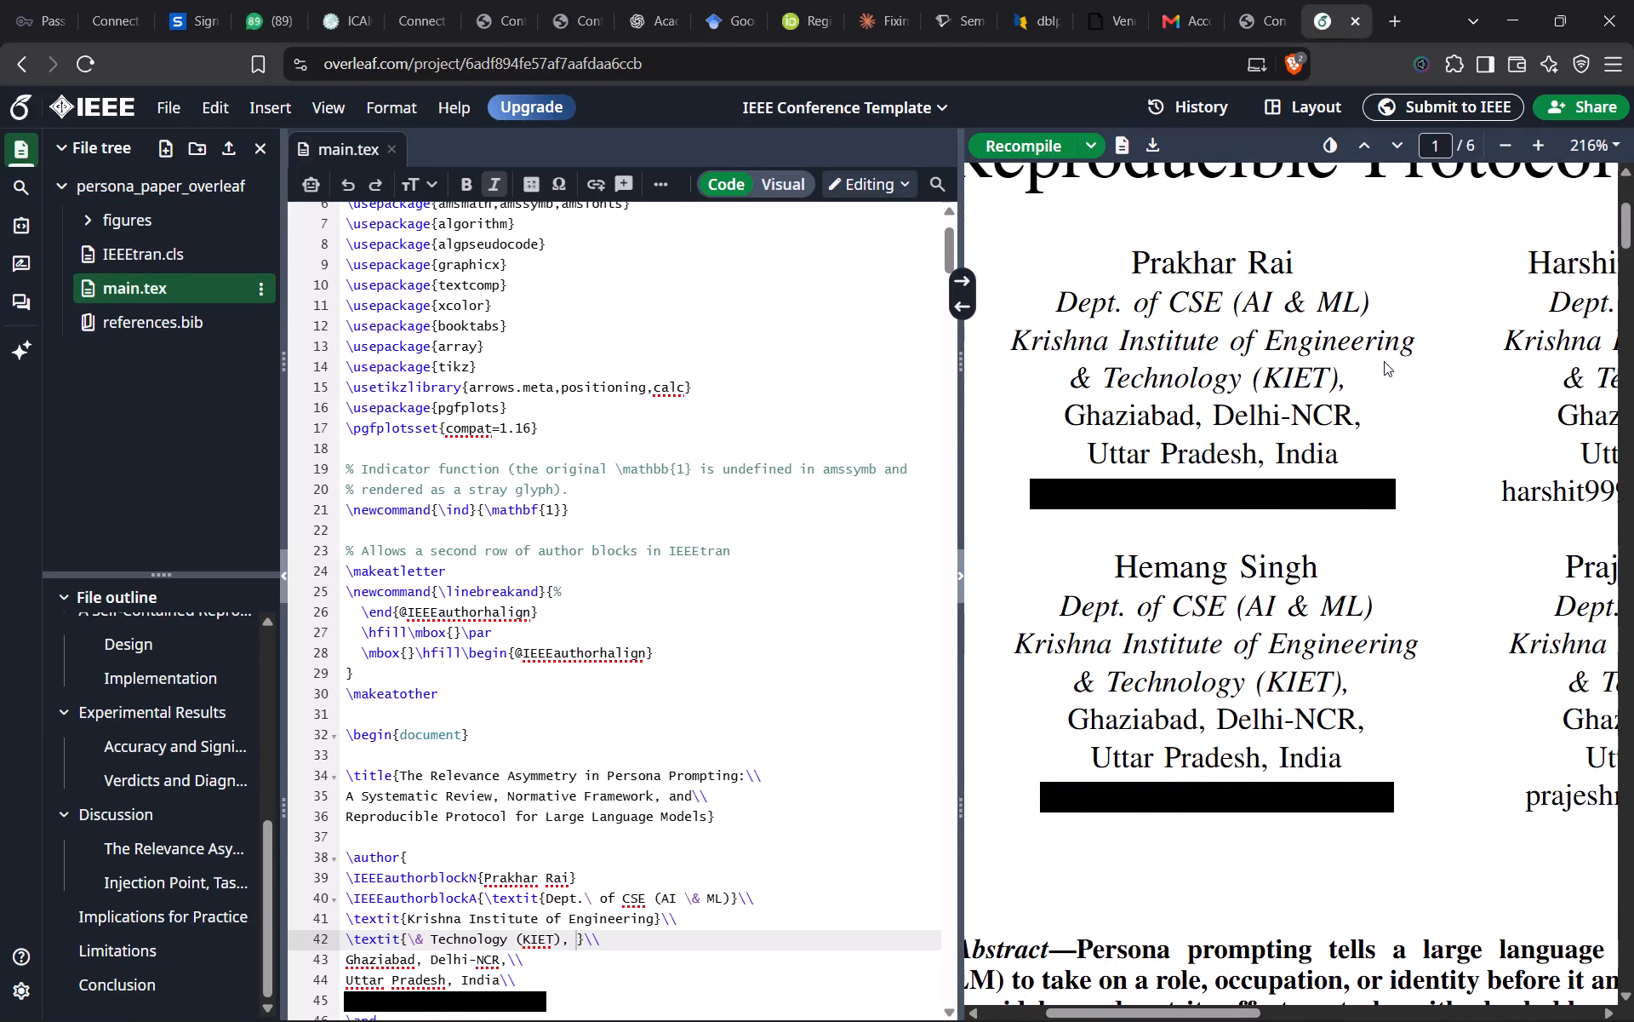
{"action": "scroll", "coordinate": [1384, 361], "scroll_direction": "right", "scroll_amount": 1}
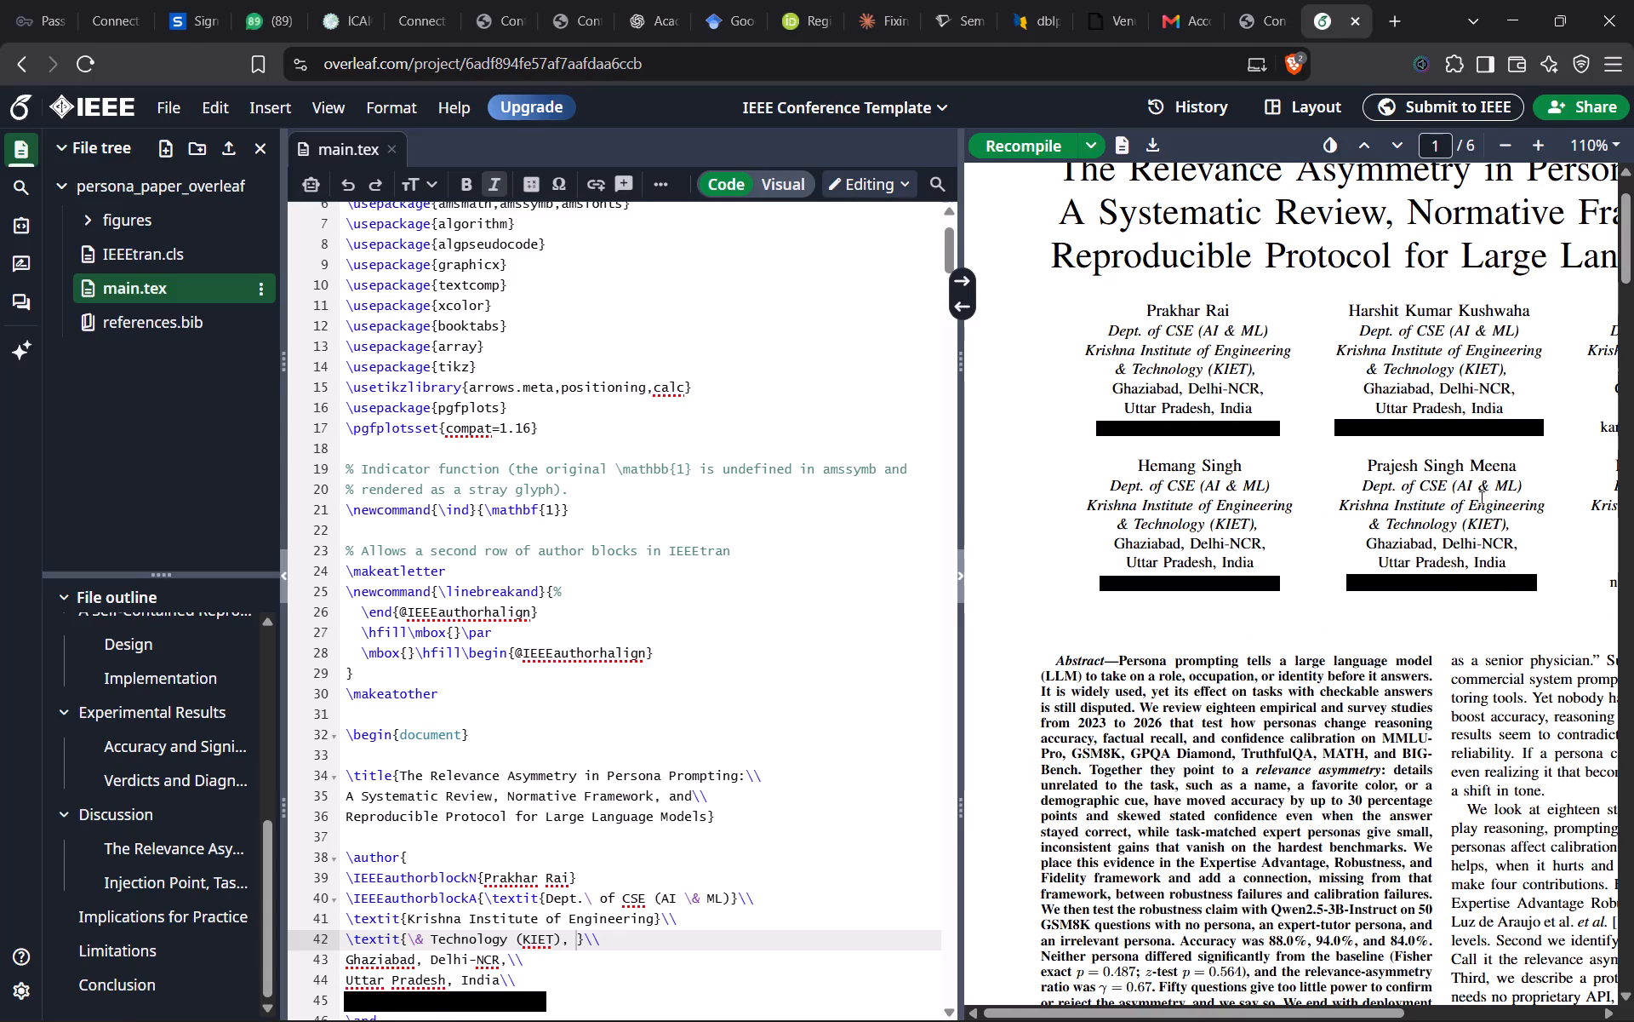
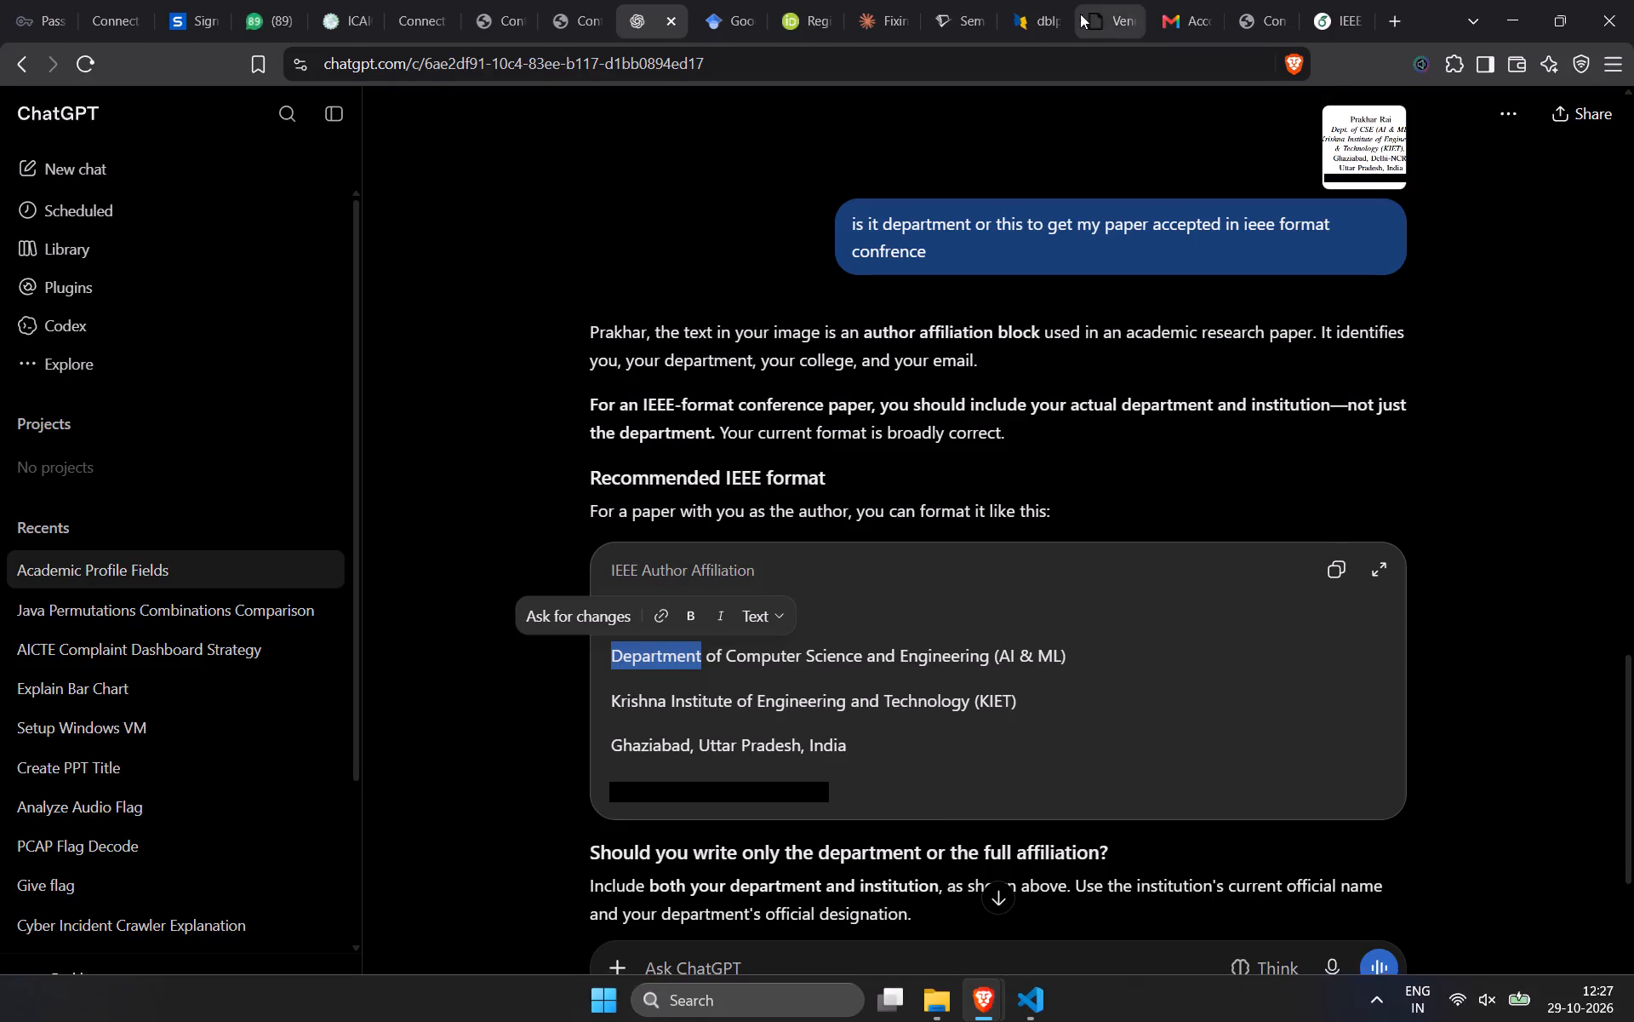
{"action": "left_click", "coordinate": [1341, 10]}
{"action": "scroll", "coordinate": [487, 512], "scroll_direction": "down", "scroll_amount": 3}
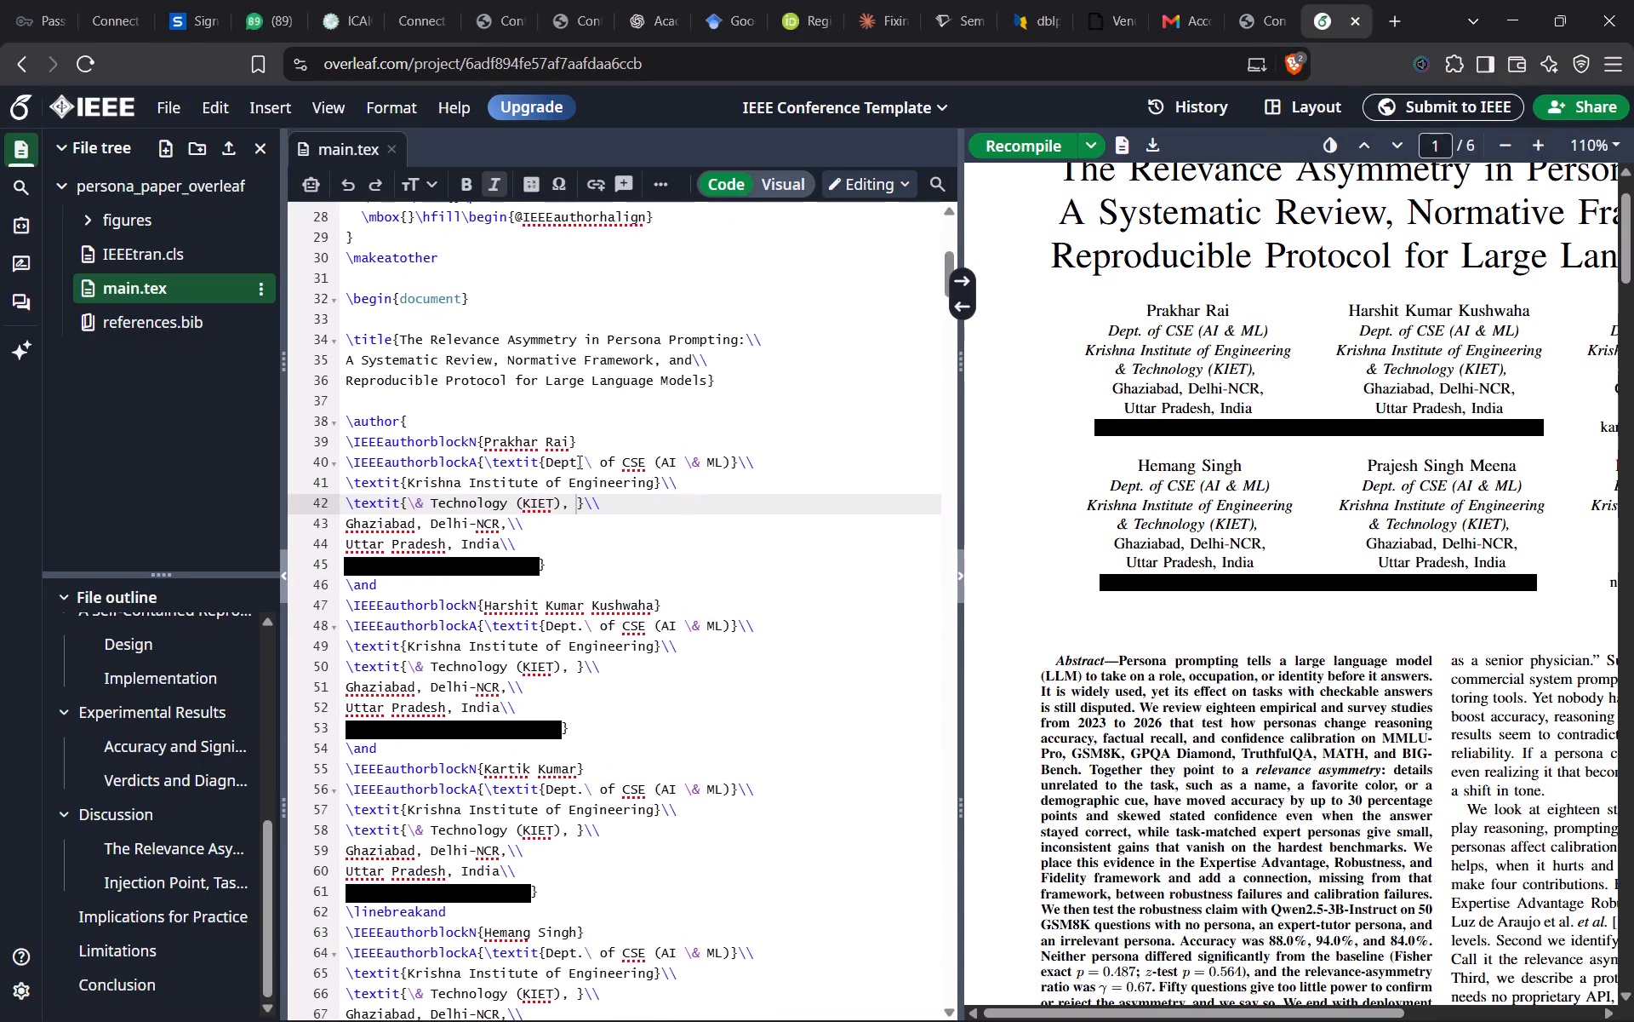
{"action": "left_click_drag", "start_coordinate": [586, 464], "coordinate": [547, 462]}
{"action": "key", "text": "ctrl+v"}
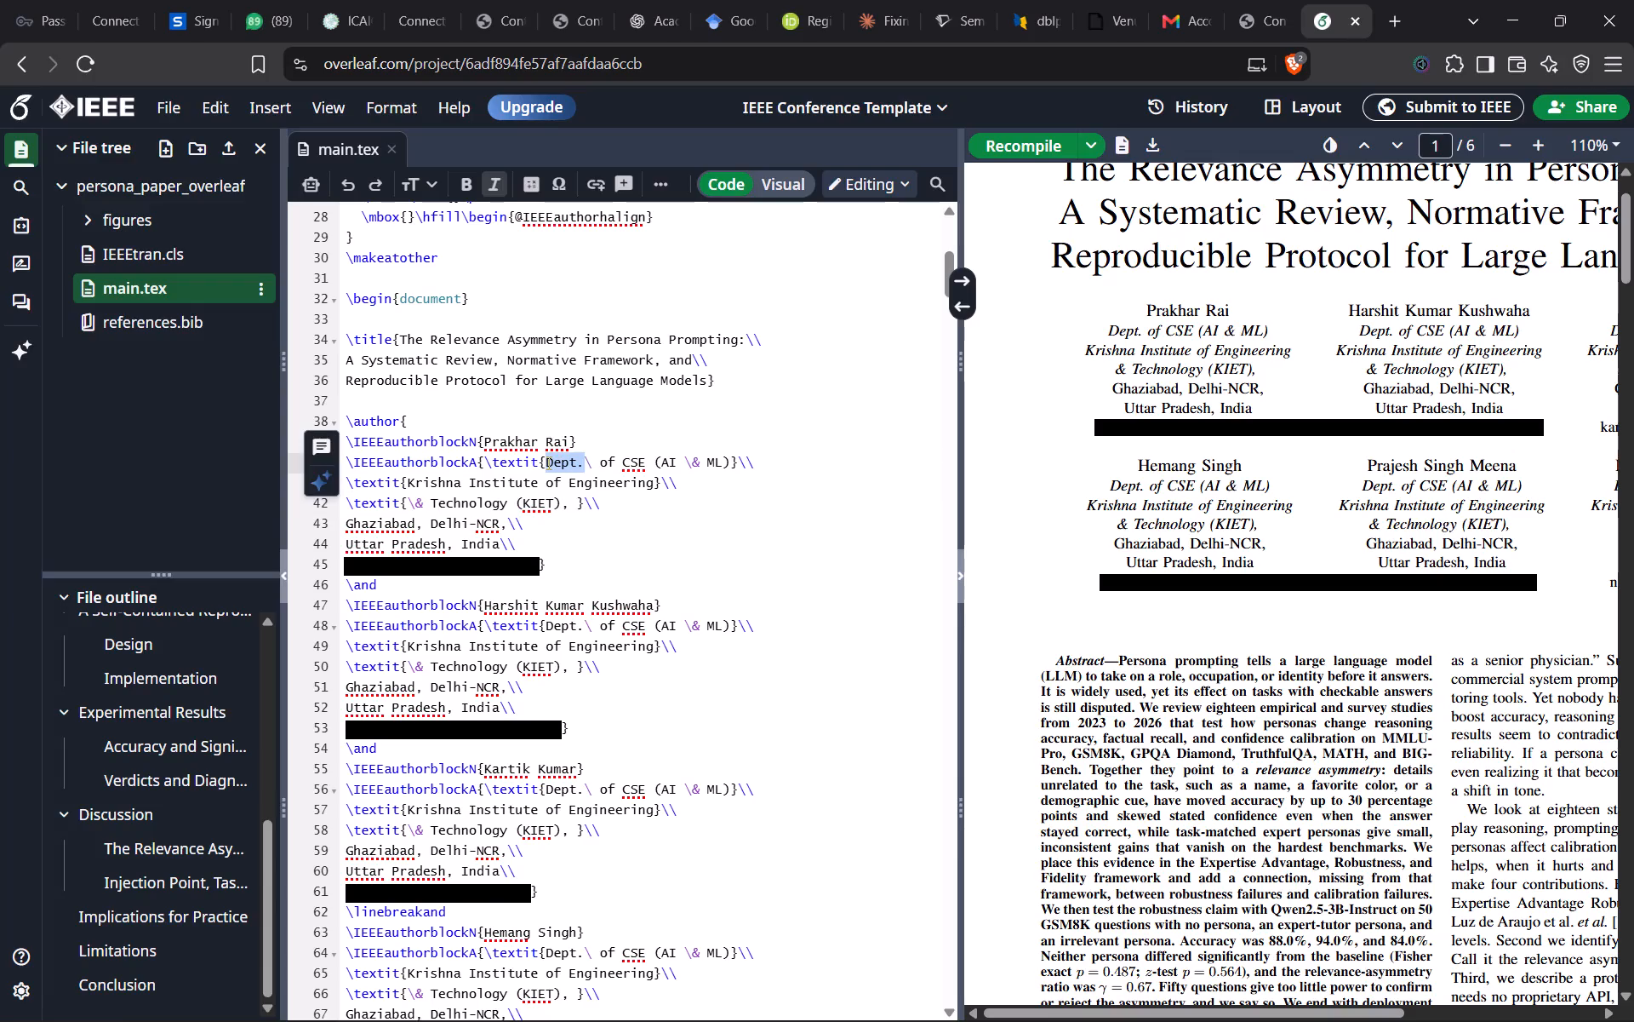
Replace "Dept." with "Department" in the affiliations of the second, third and fourth authors.
{"action": "scroll", "coordinate": [626, 597], "scroll_direction": "down", "scroll_amount": 2}
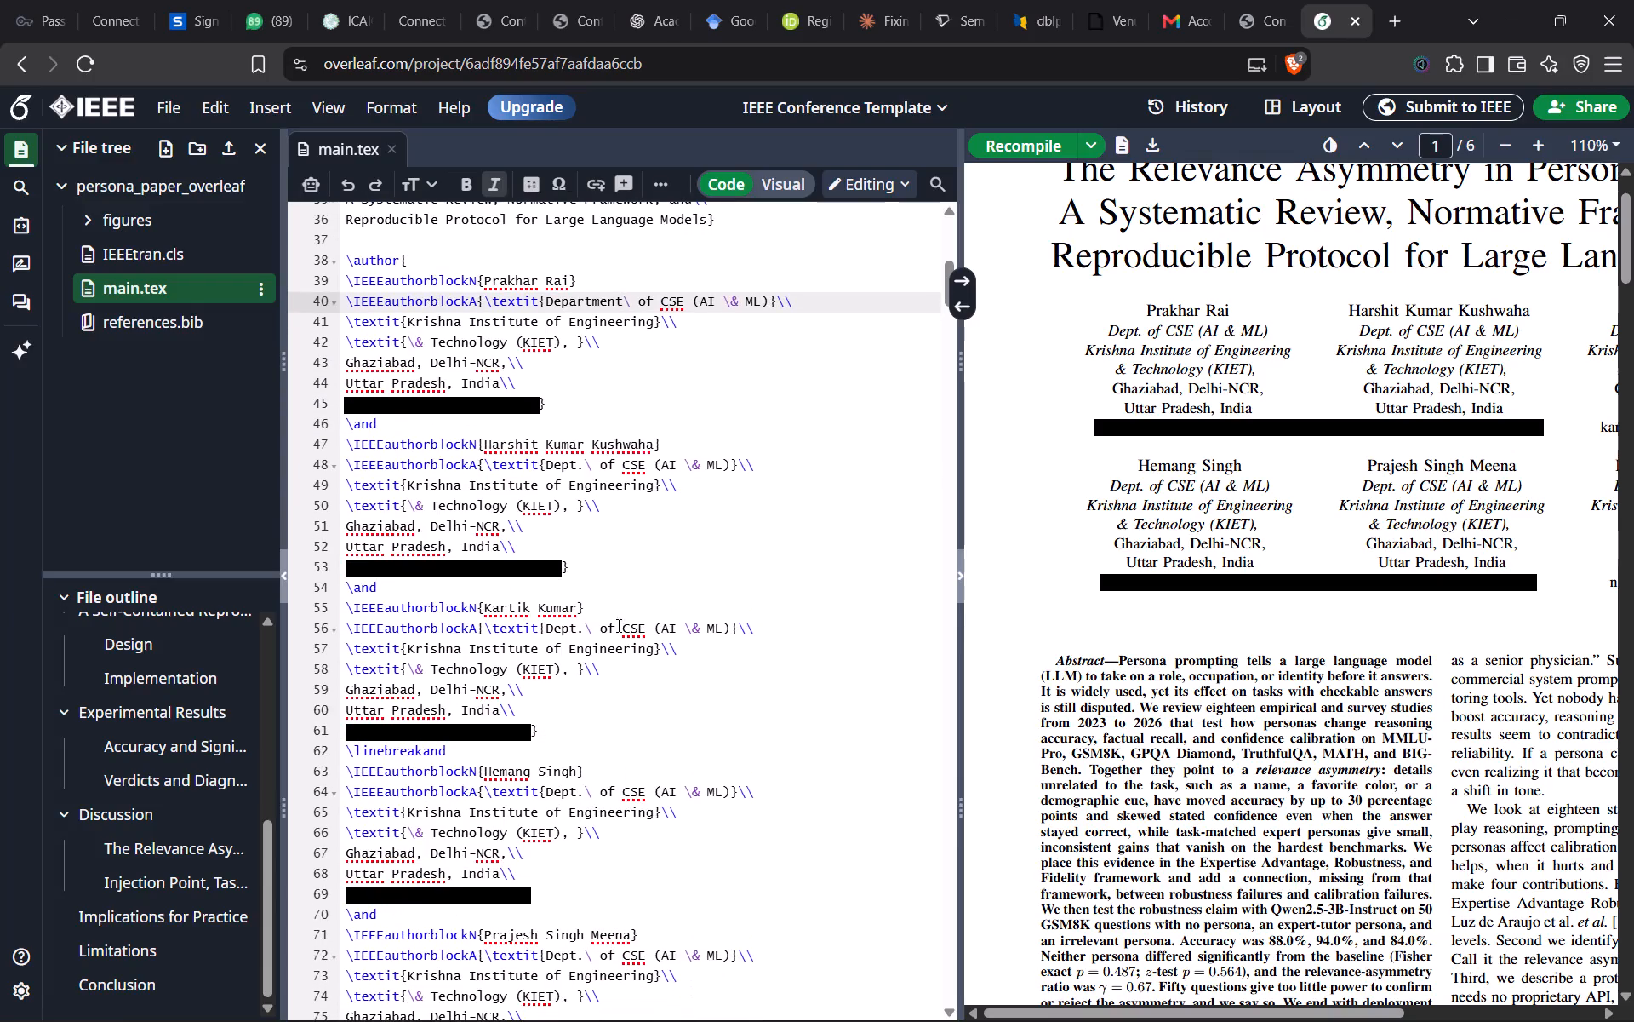
{"action": "left_click_drag", "start_coordinate": [584, 629], "coordinate": [548, 631]}
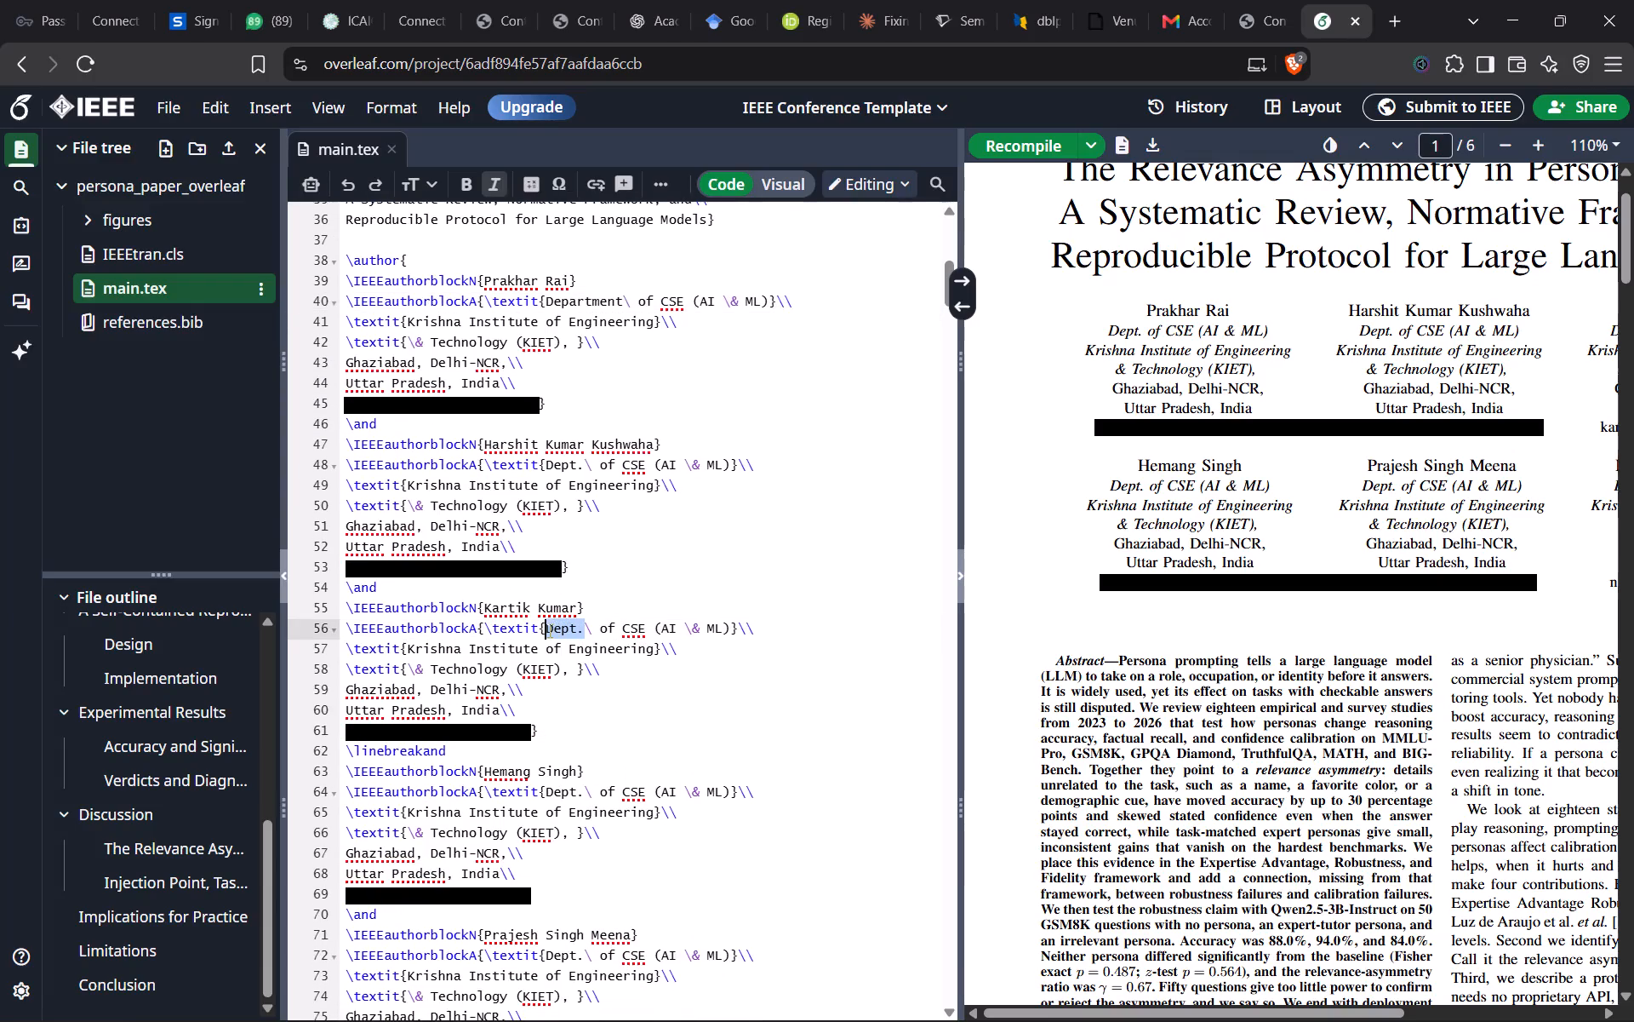
{"action": "left_click_drag", "start_coordinate": [548, 631], "coordinate": [547, 631]}
{"action": "key", "text": "ctrl+v"}
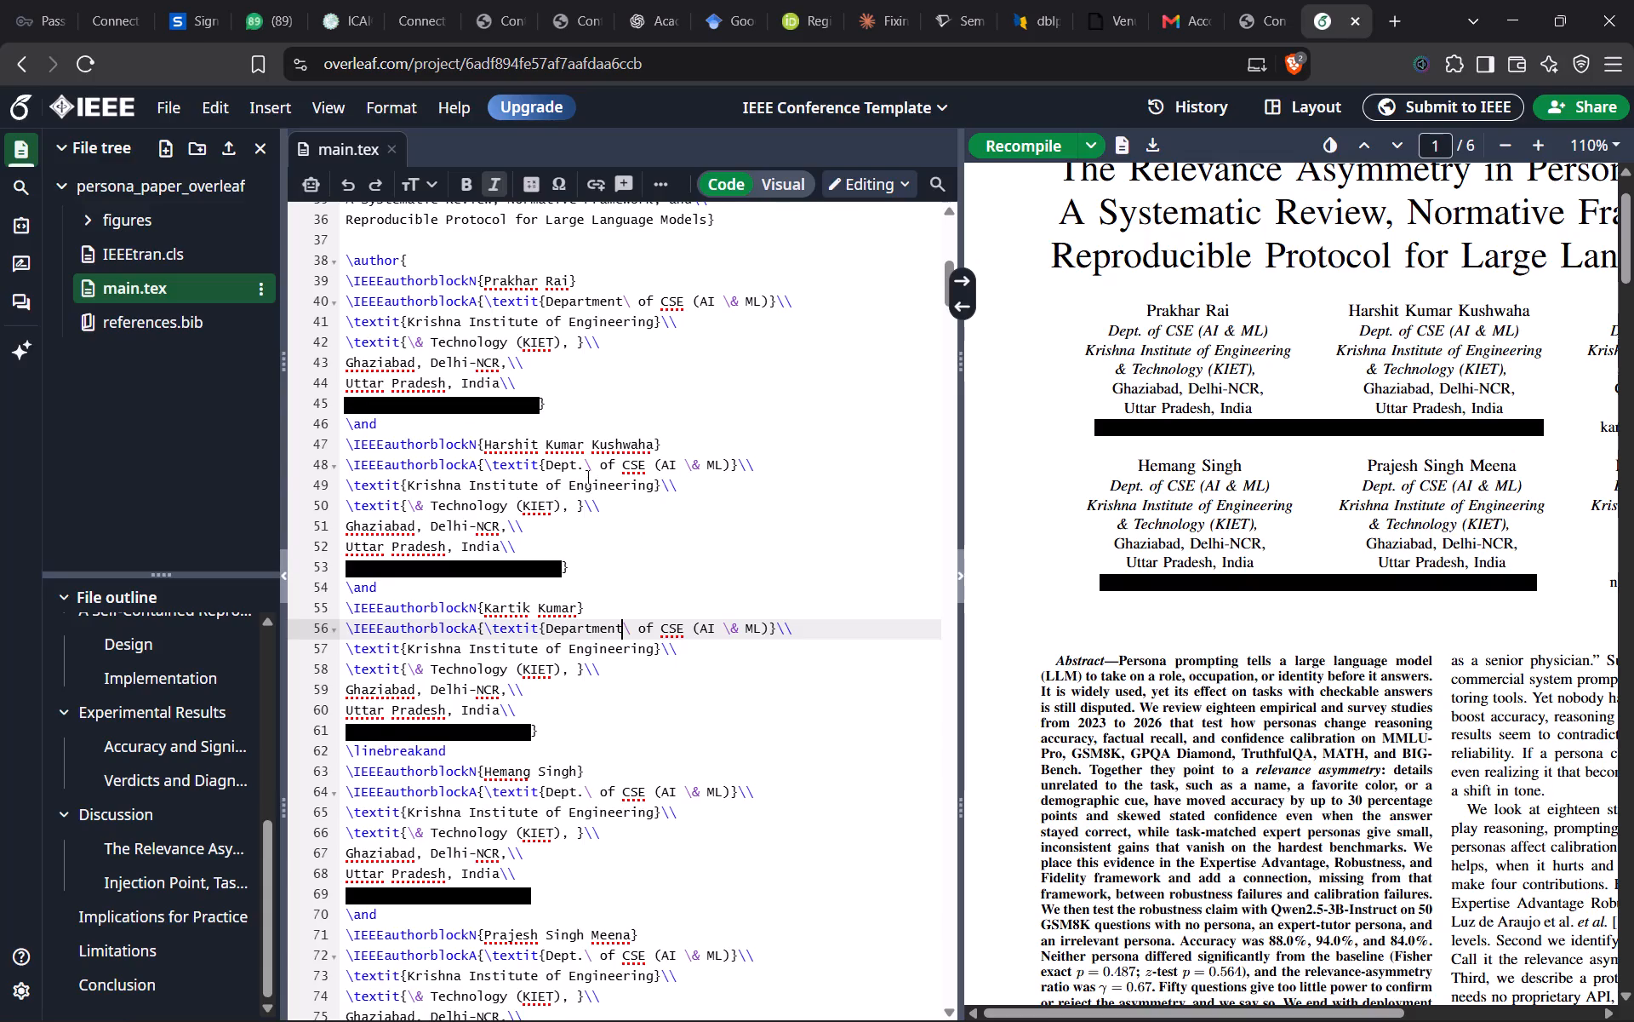
{"action": "left_click_drag", "start_coordinate": [583, 470], "coordinate": [546, 468]}
{"action": "key", "text": "ctrl+v"}
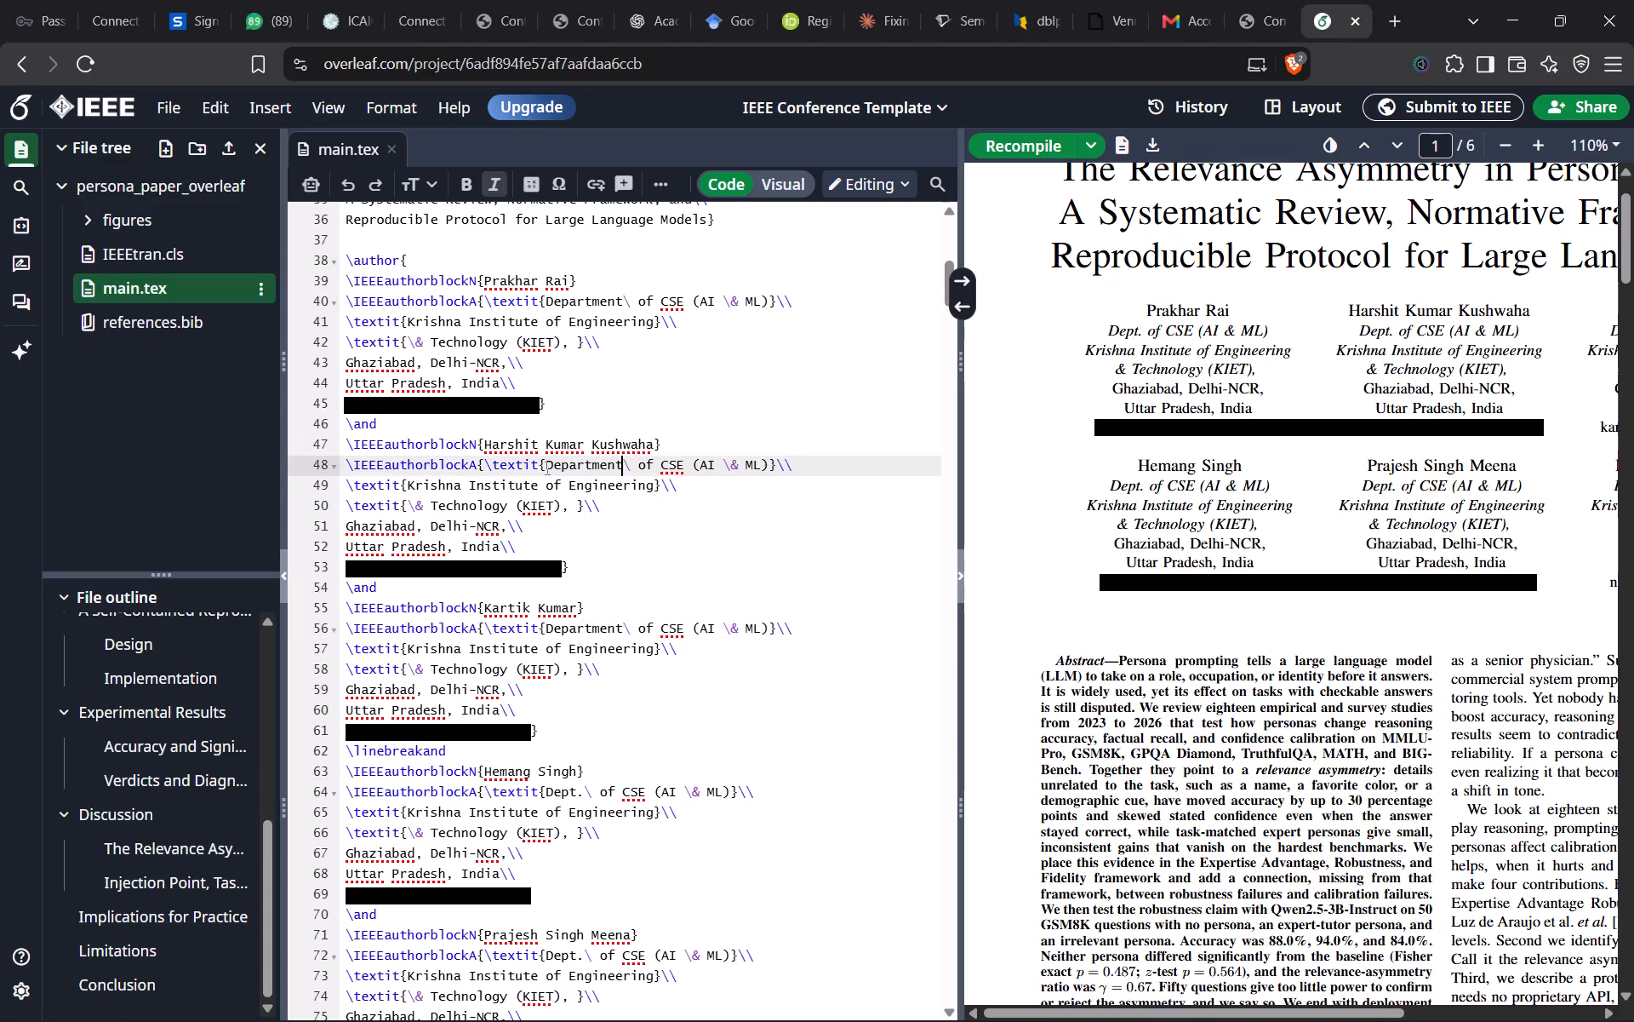
{"action": "left_click_drag", "start_coordinate": [586, 797], "coordinate": [549, 794]}
{"action": "key", "text": "ctrl+v"}
Replace "Dept." with "Department" in the affiliations of the fifth and sixth authors.
{"action": "scroll", "coordinate": [549, 794], "scroll_direction": "down", "scroll_amount": 1}
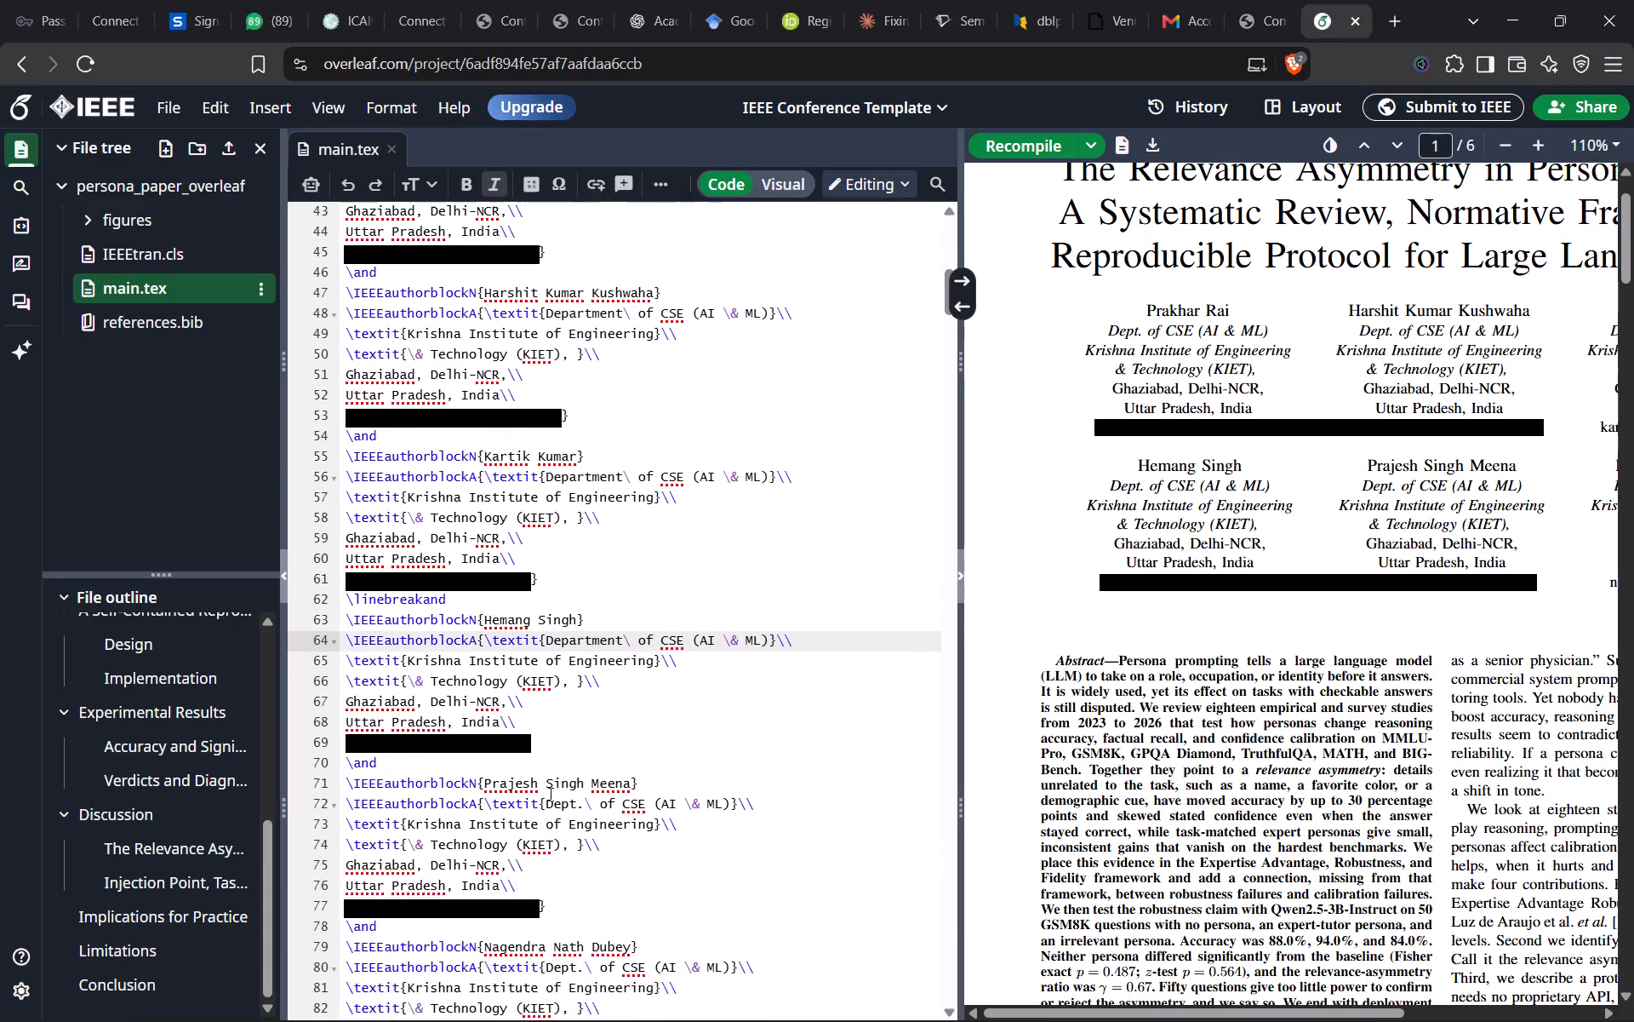
{"action": "scroll", "coordinate": [569, 801], "scroll_direction": "down", "scroll_amount": 1}
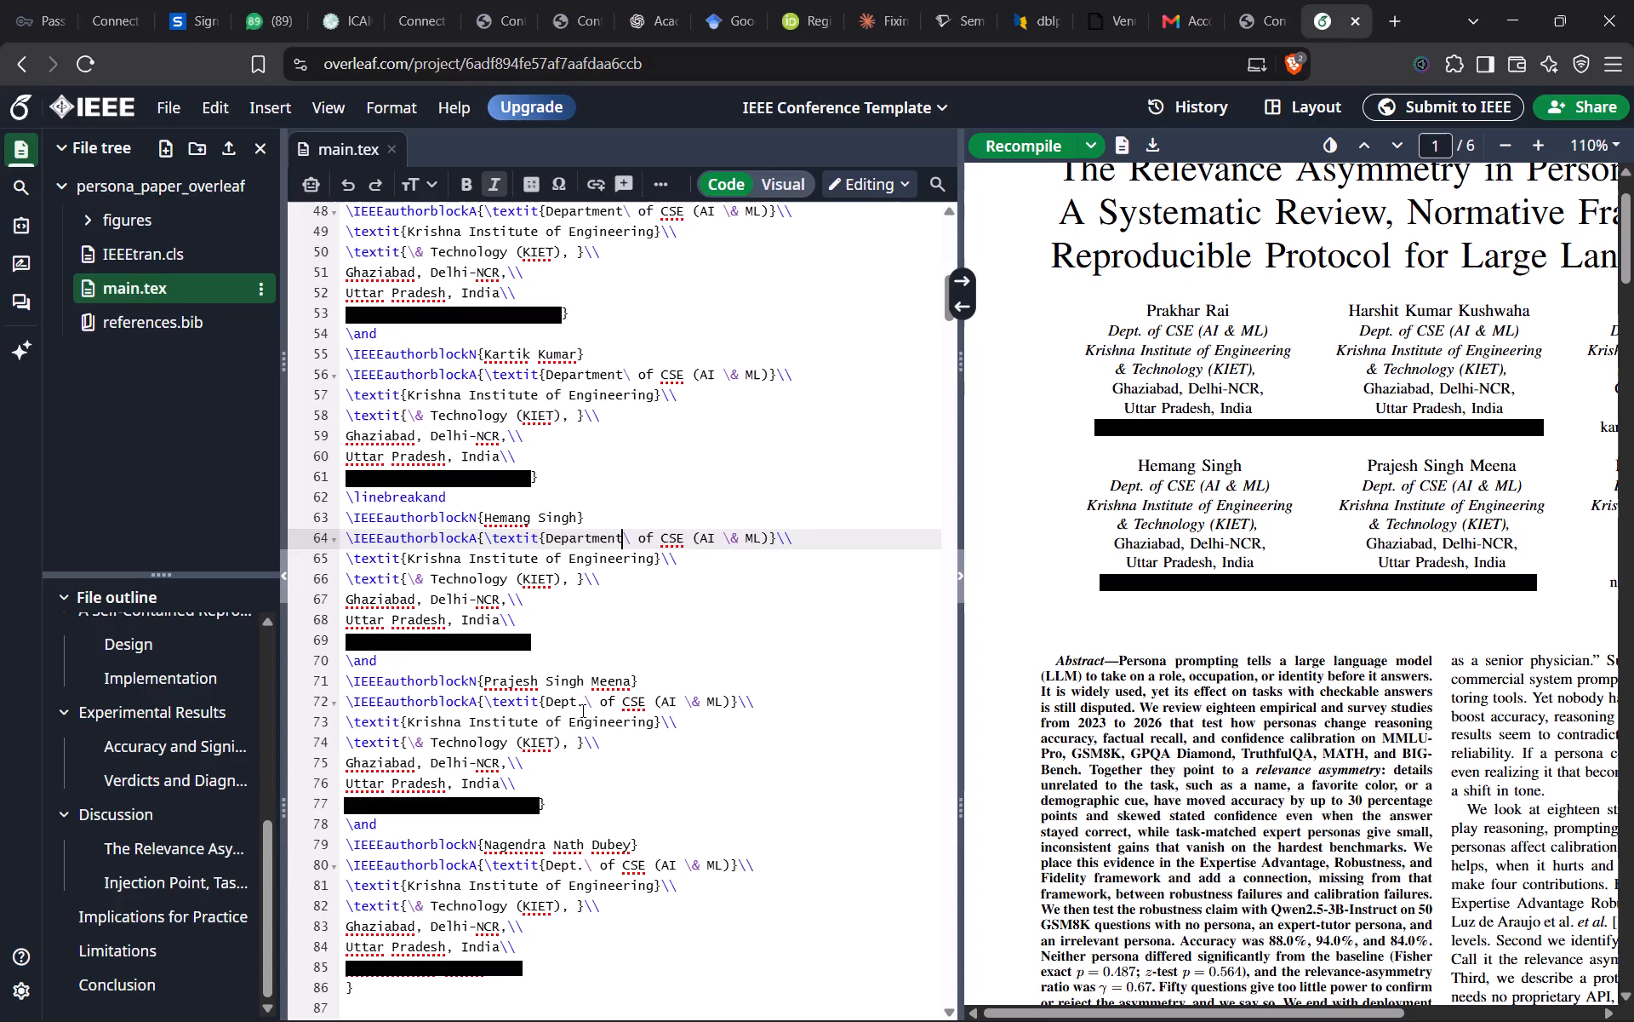
{"action": "left_click_drag", "start_coordinate": [583, 703], "coordinate": [561, 702]}
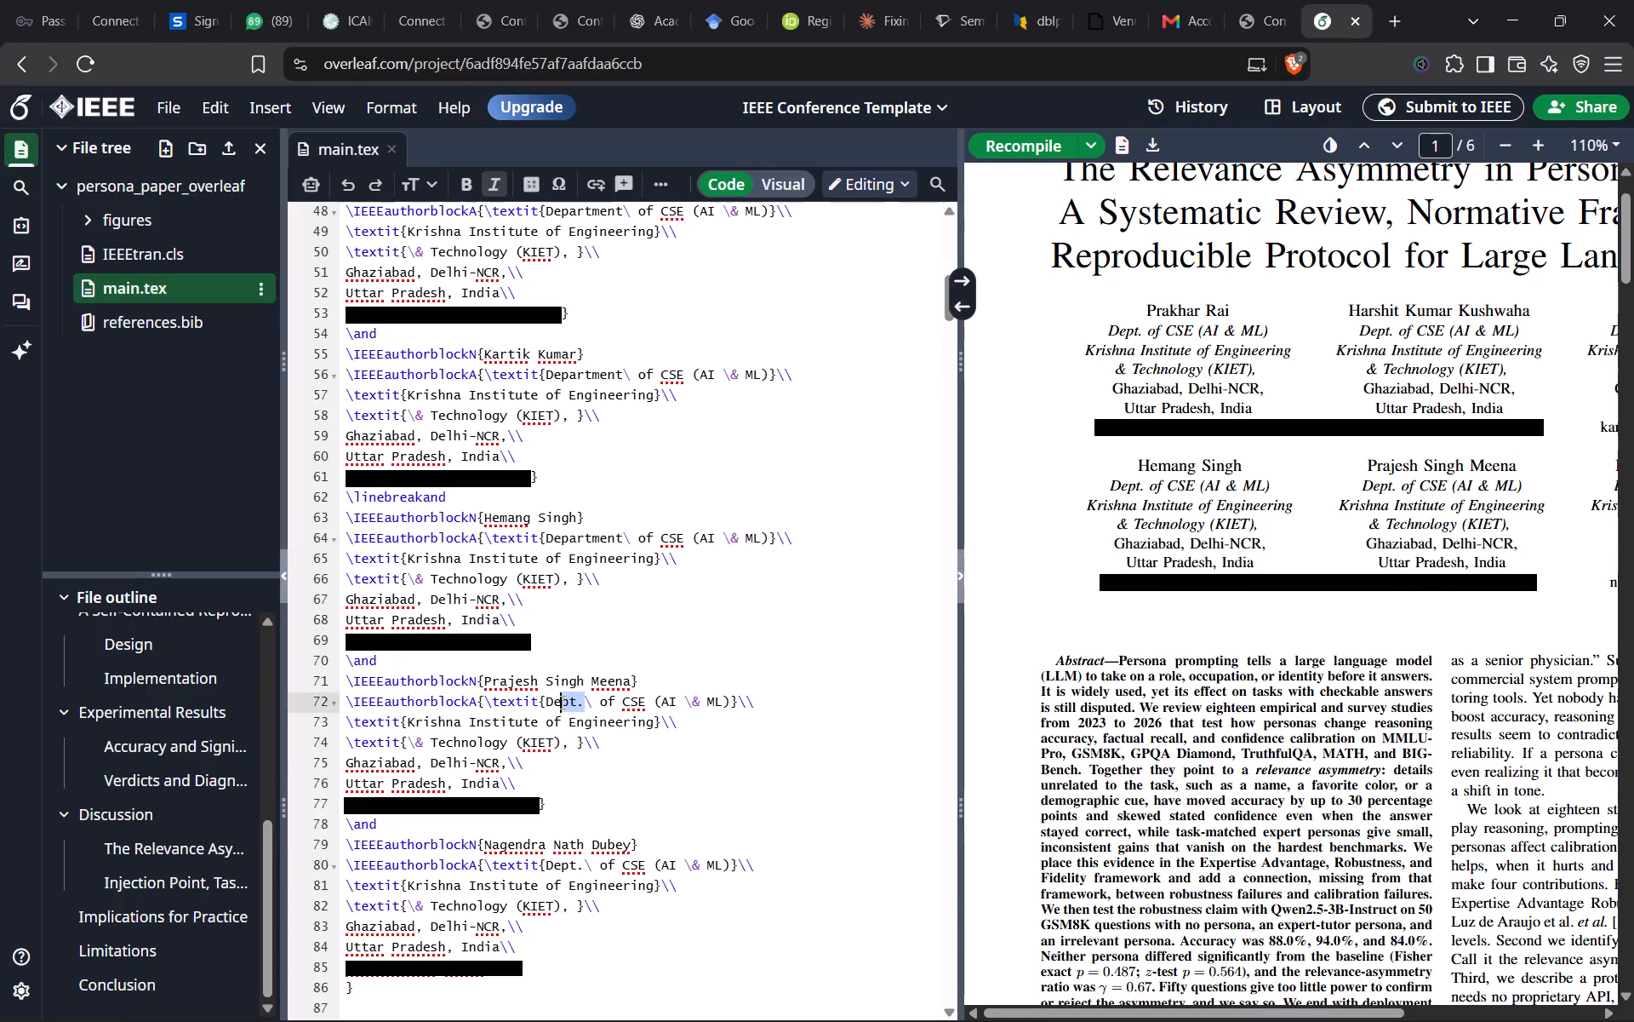
{"action": "left_click_drag", "start_coordinate": [561, 702], "coordinate": [547, 701]}
{"action": "key", "text": "ctrl+v"}
{"action": "scroll", "coordinate": [547, 701], "scroll_direction": "down", "scroll_amount": 1}
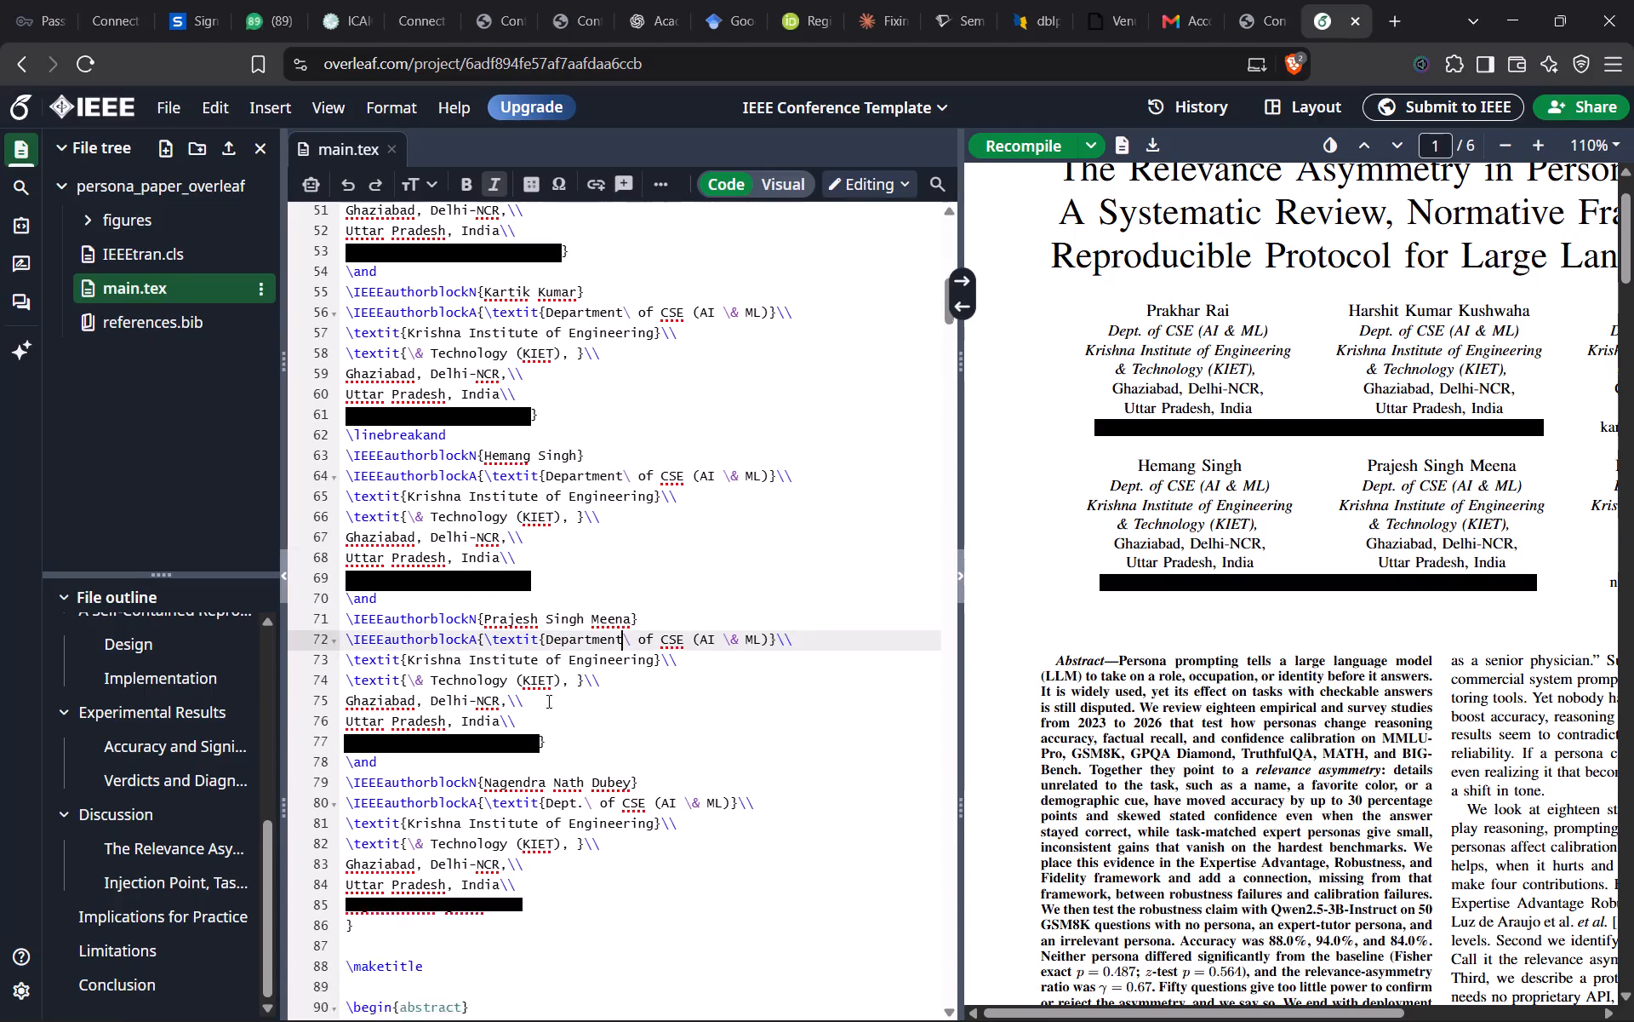
{"action": "scroll", "coordinate": [547, 701], "scroll_direction": "down", "scroll_amount": 1}
{"action": "left_click", "coordinate": [580, 772]}
{"action": "left_click", "coordinate": [580, 772]}
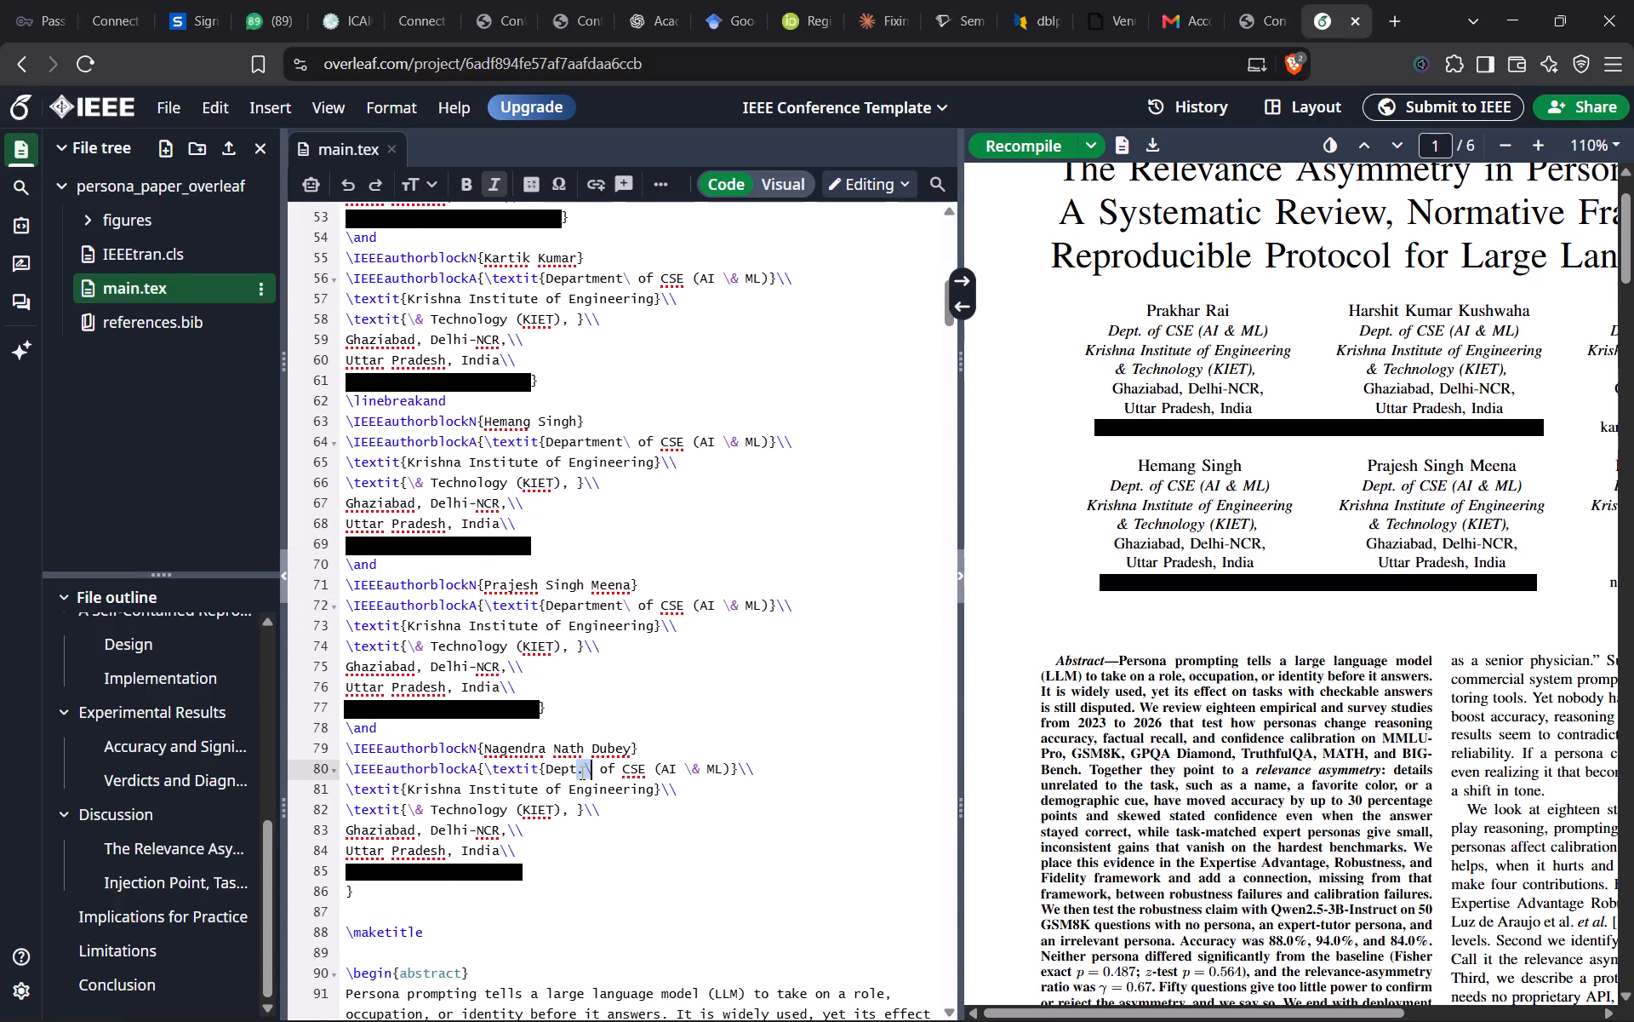
{"action": "left_click", "coordinate": [586, 772]}
{"action": "left_click_drag", "start_coordinate": [586, 772], "coordinate": [563, 772]}
{"action": "left_click_drag", "start_coordinate": [563, 772], "coordinate": [545, 772]}
{"action": "key", "text": "ctrl+v"}
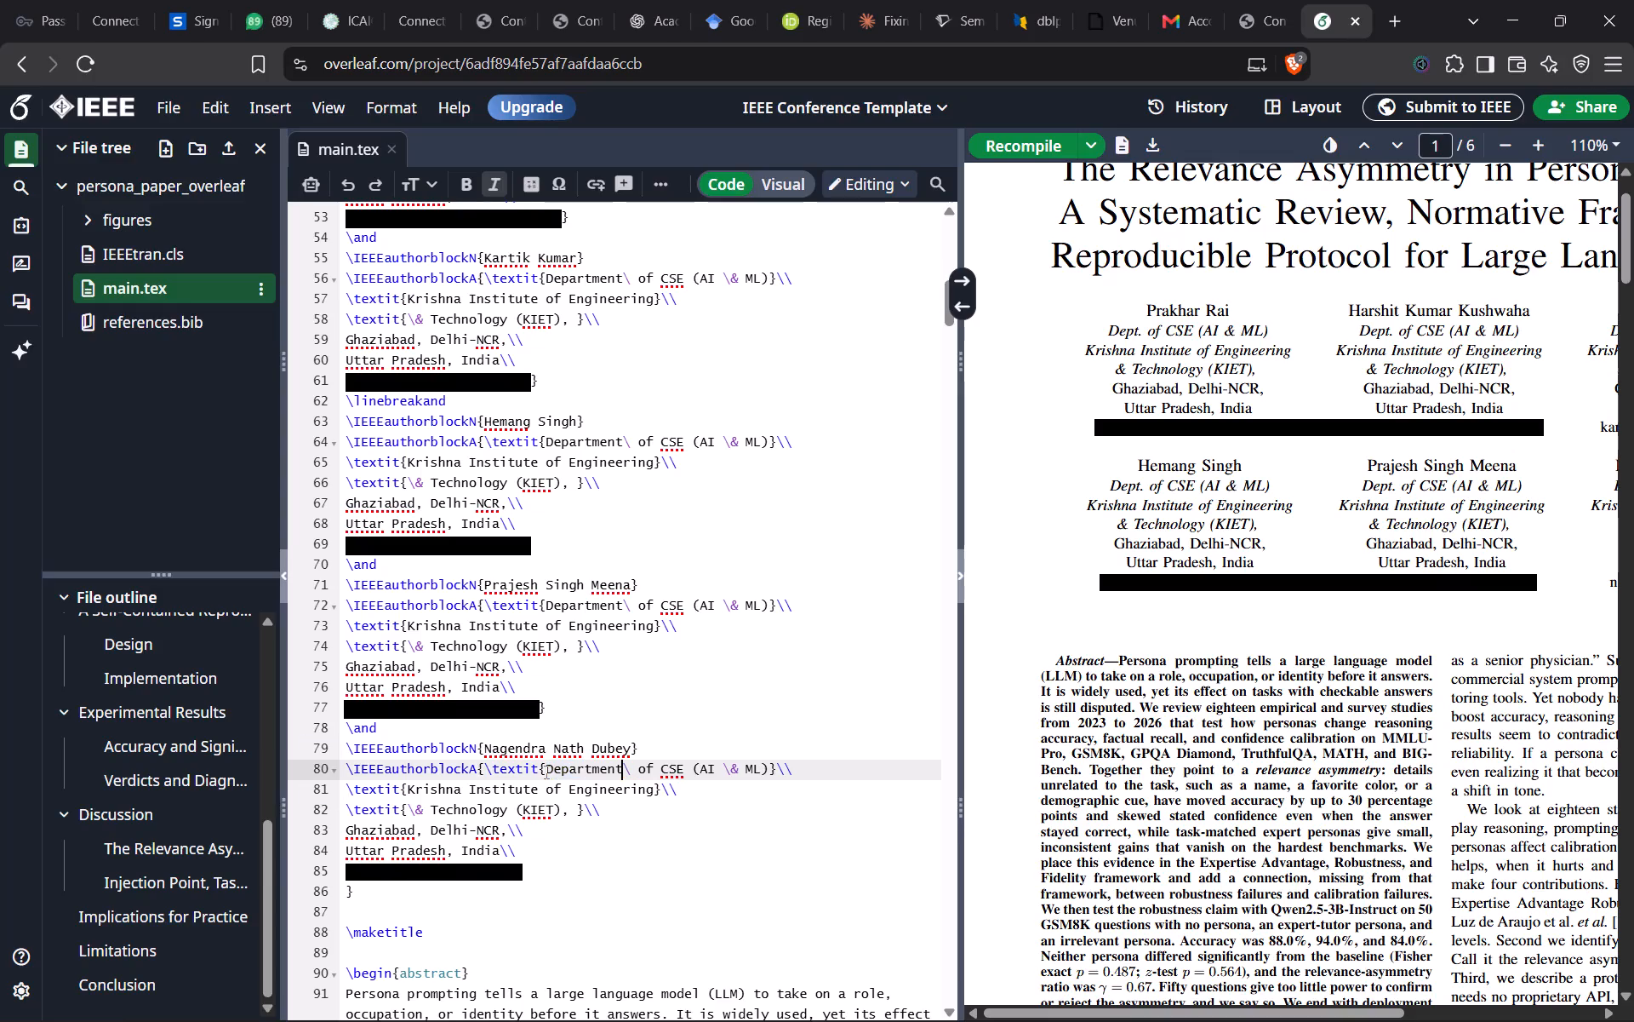
Recompile the paper and check the department lines of all author blocks in the PDF preview.
{"action": "scroll", "coordinate": [545, 772], "scroll_direction": "up", "scroll_amount": 3}
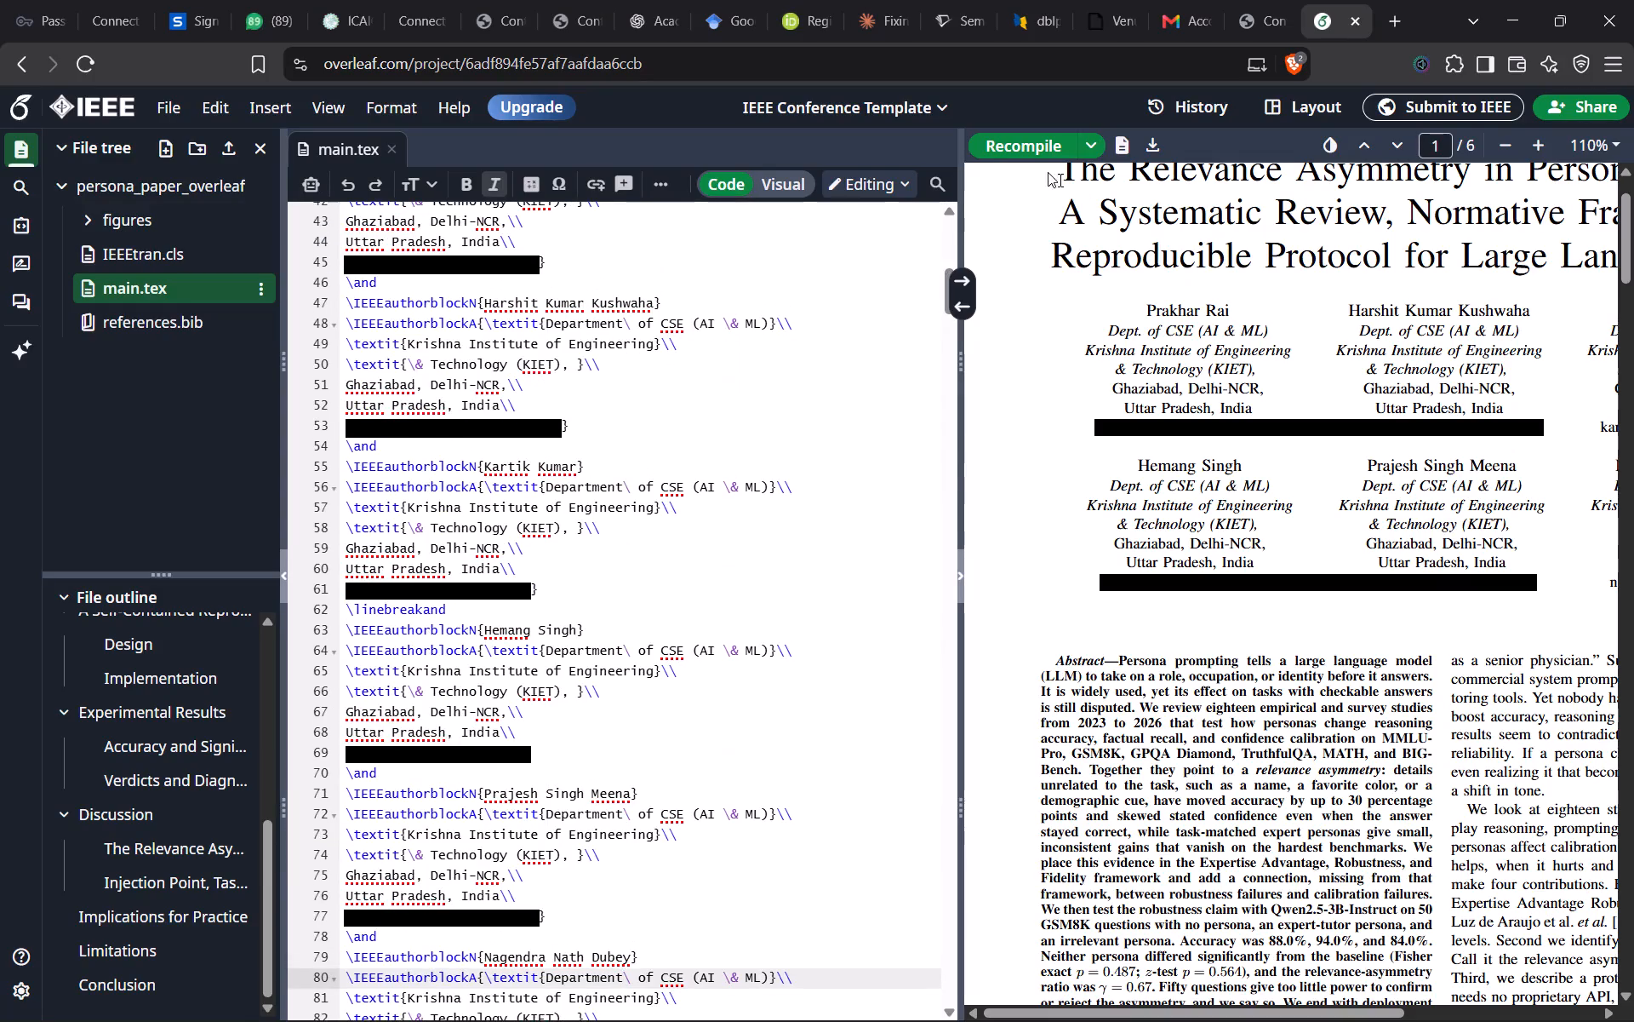
{"action": "left_click", "coordinate": [1027, 155]}
{"action": "scroll", "coordinate": [799, 414], "scroll_direction": "left", "scroll_amount": 1}
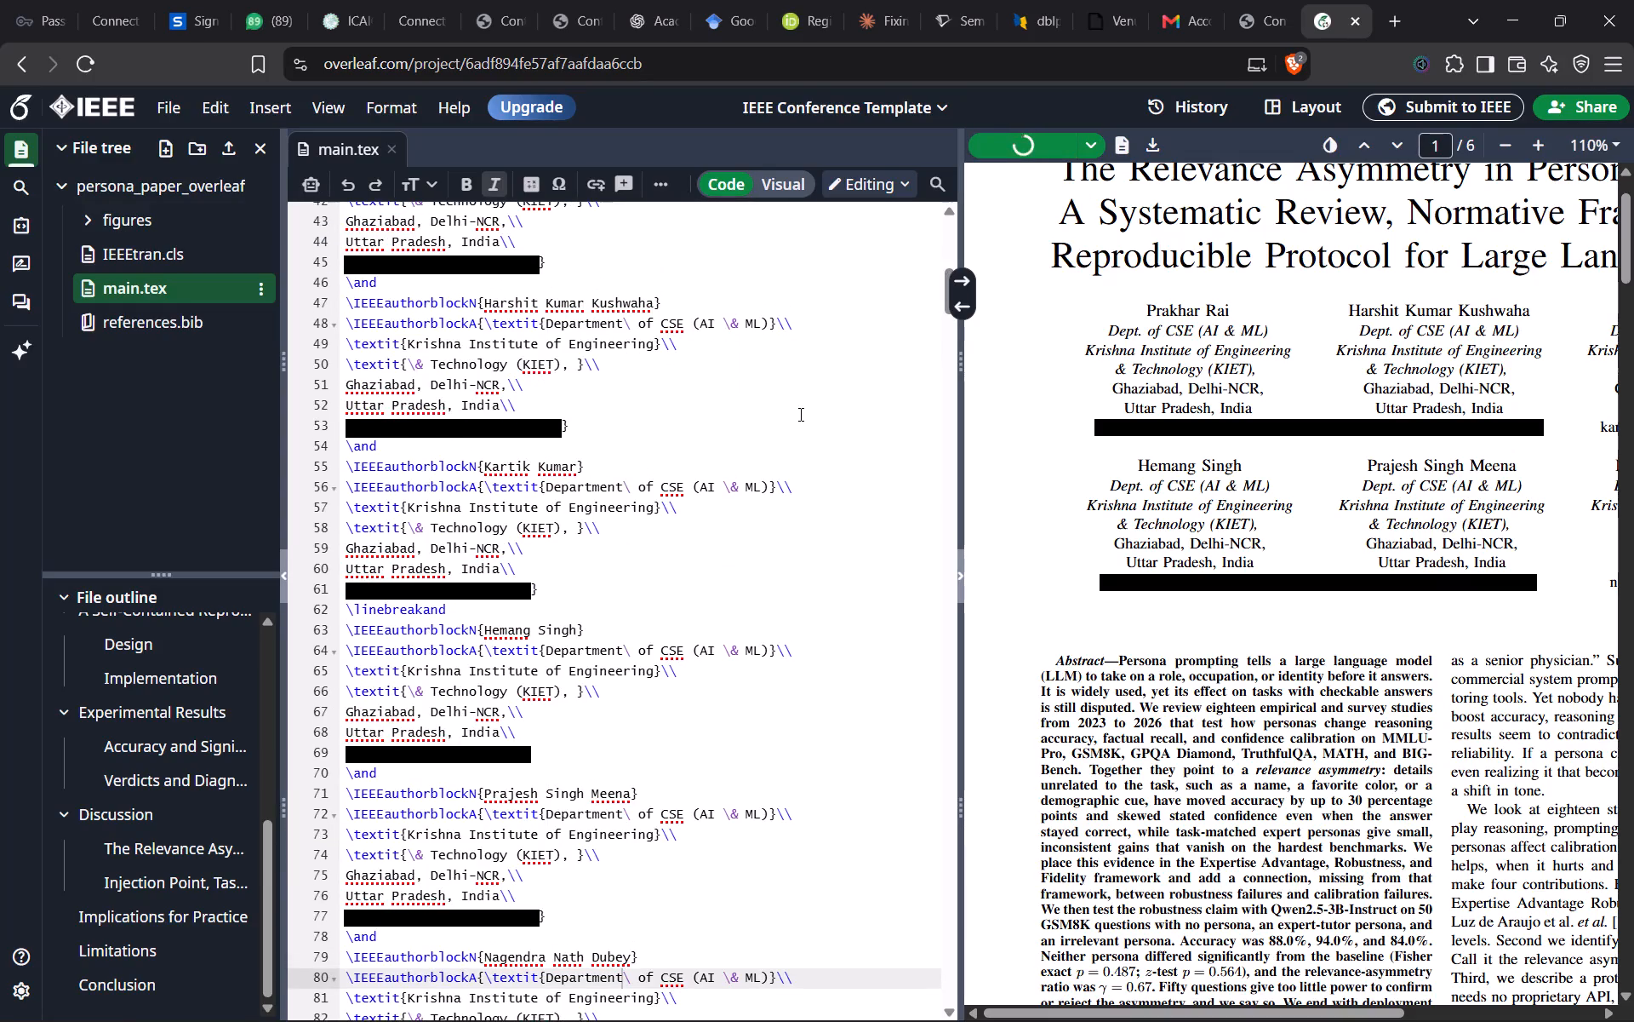
{"action": "scroll", "coordinate": [1137, 455], "scroll_direction": "left", "scroll_amount": 1}
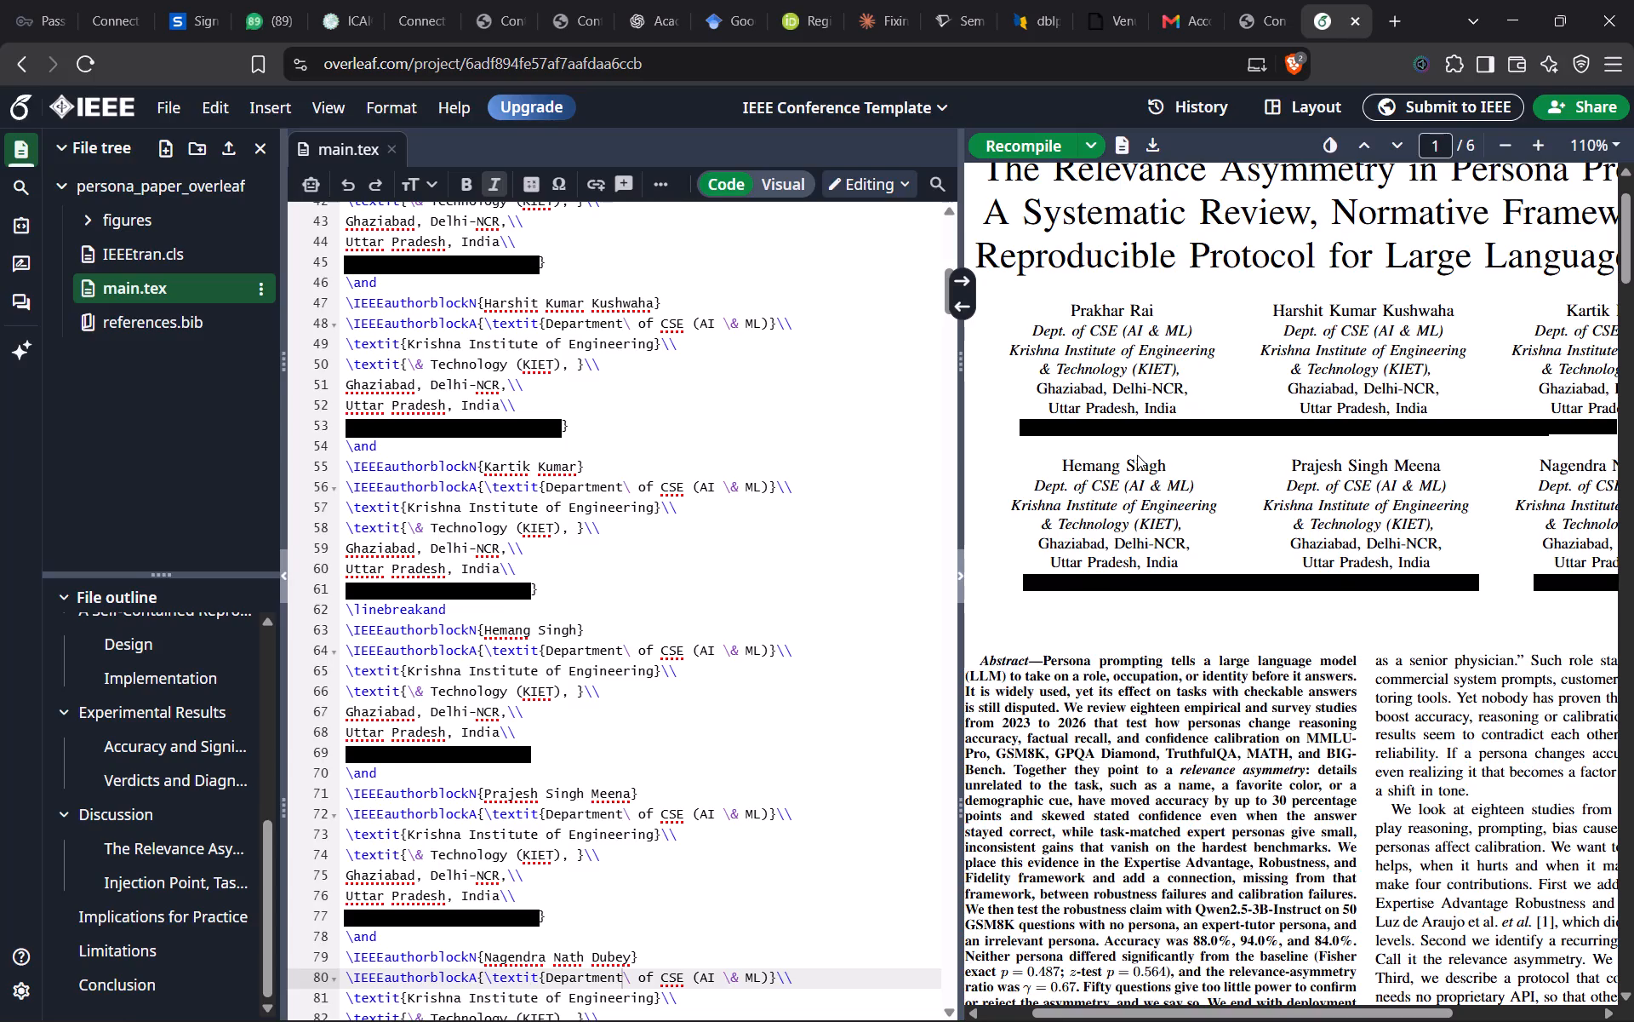
{"action": "scroll", "coordinate": [1110, 522], "scroll_direction": "up", "scroll_amount": 1}
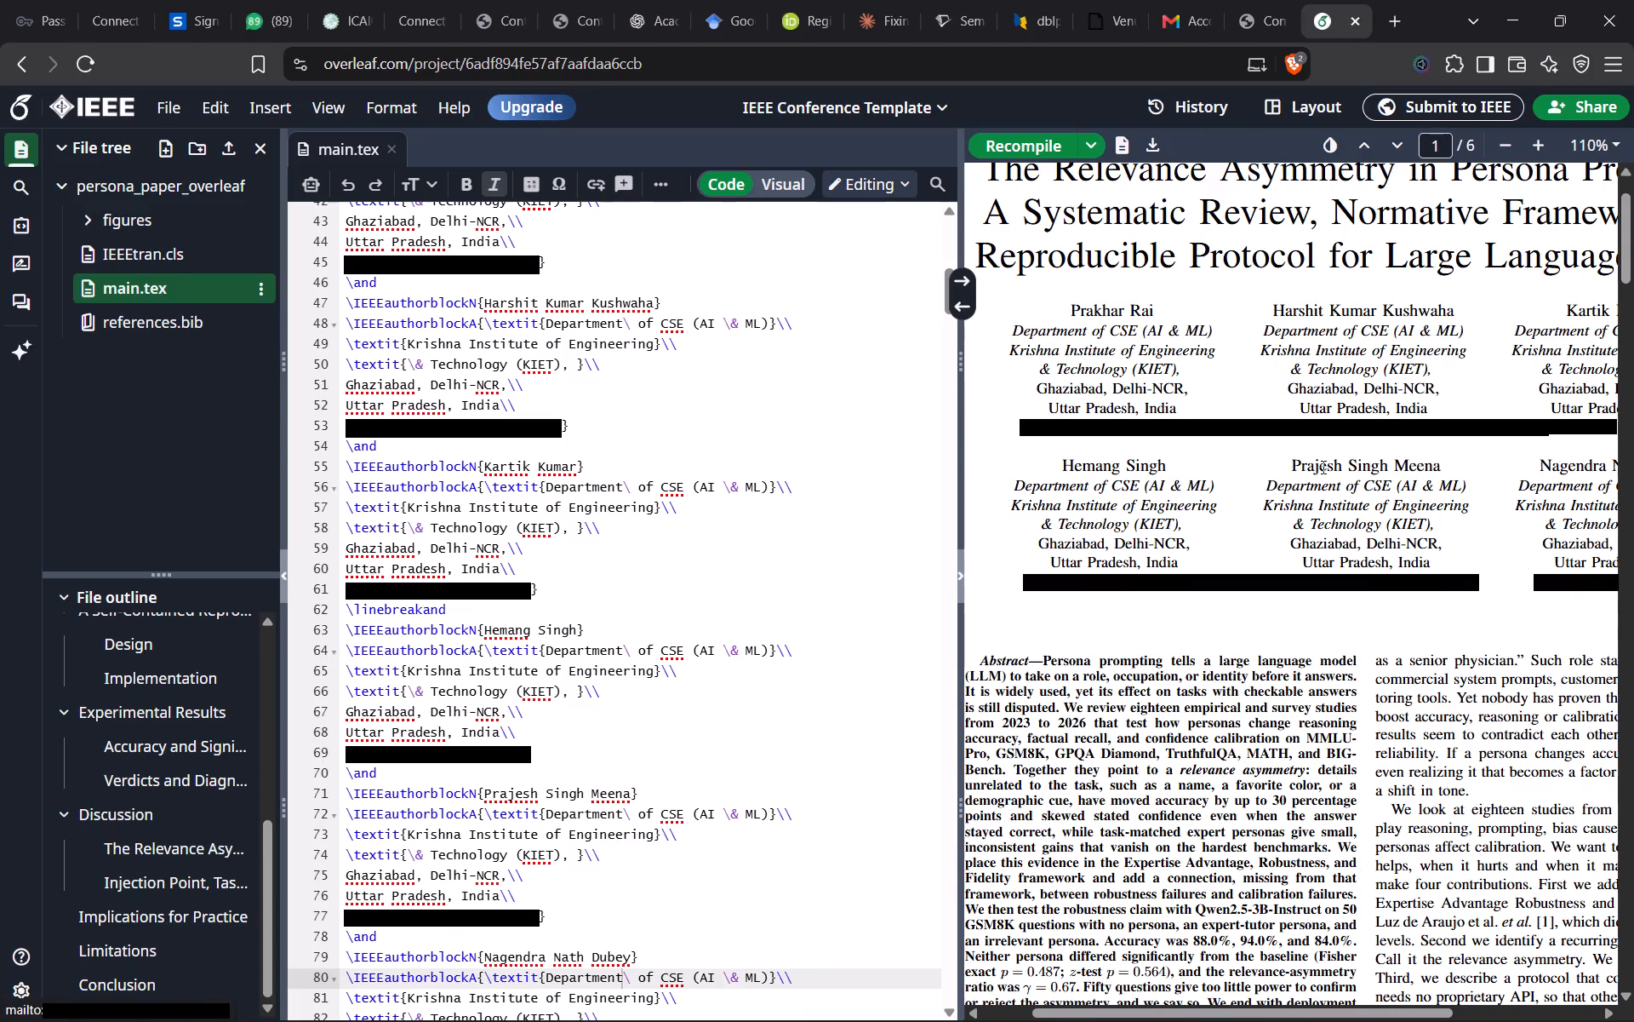
{"action": "scroll", "coordinate": [1500, 547], "scroll_direction": "left", "scroll_amount": 3}
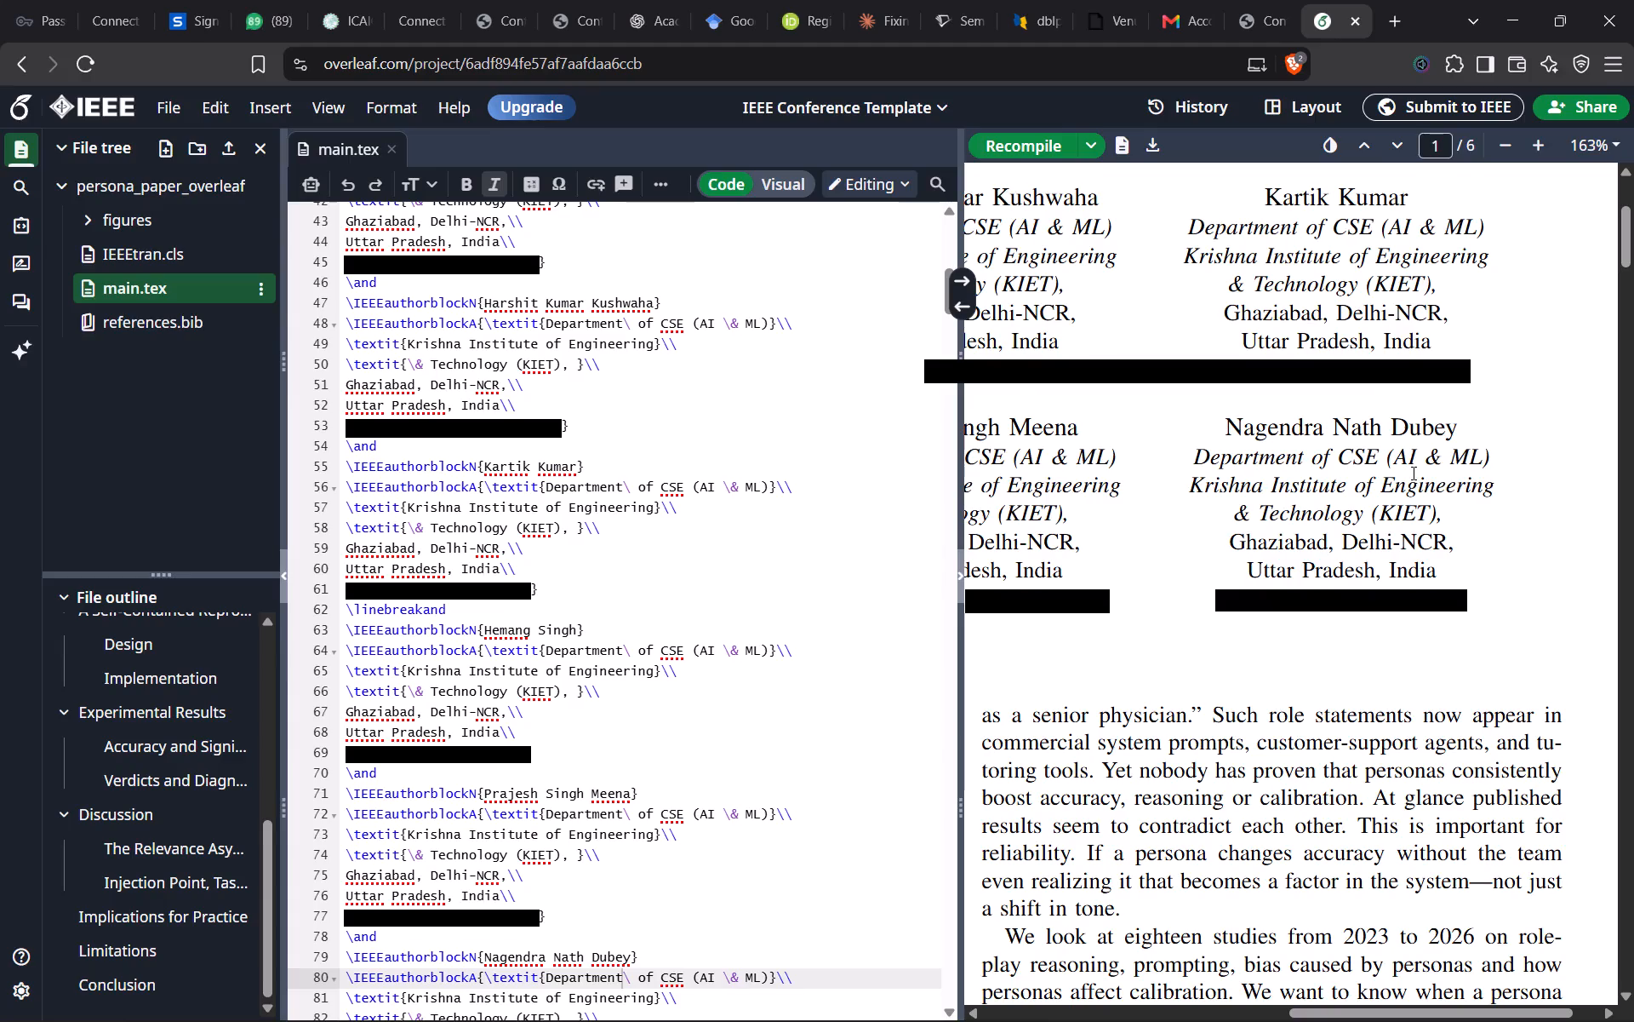
{"action": "scroll", "coordinate": [1534, 451], "scroll_direction": "right", "scroll_amount": 2}
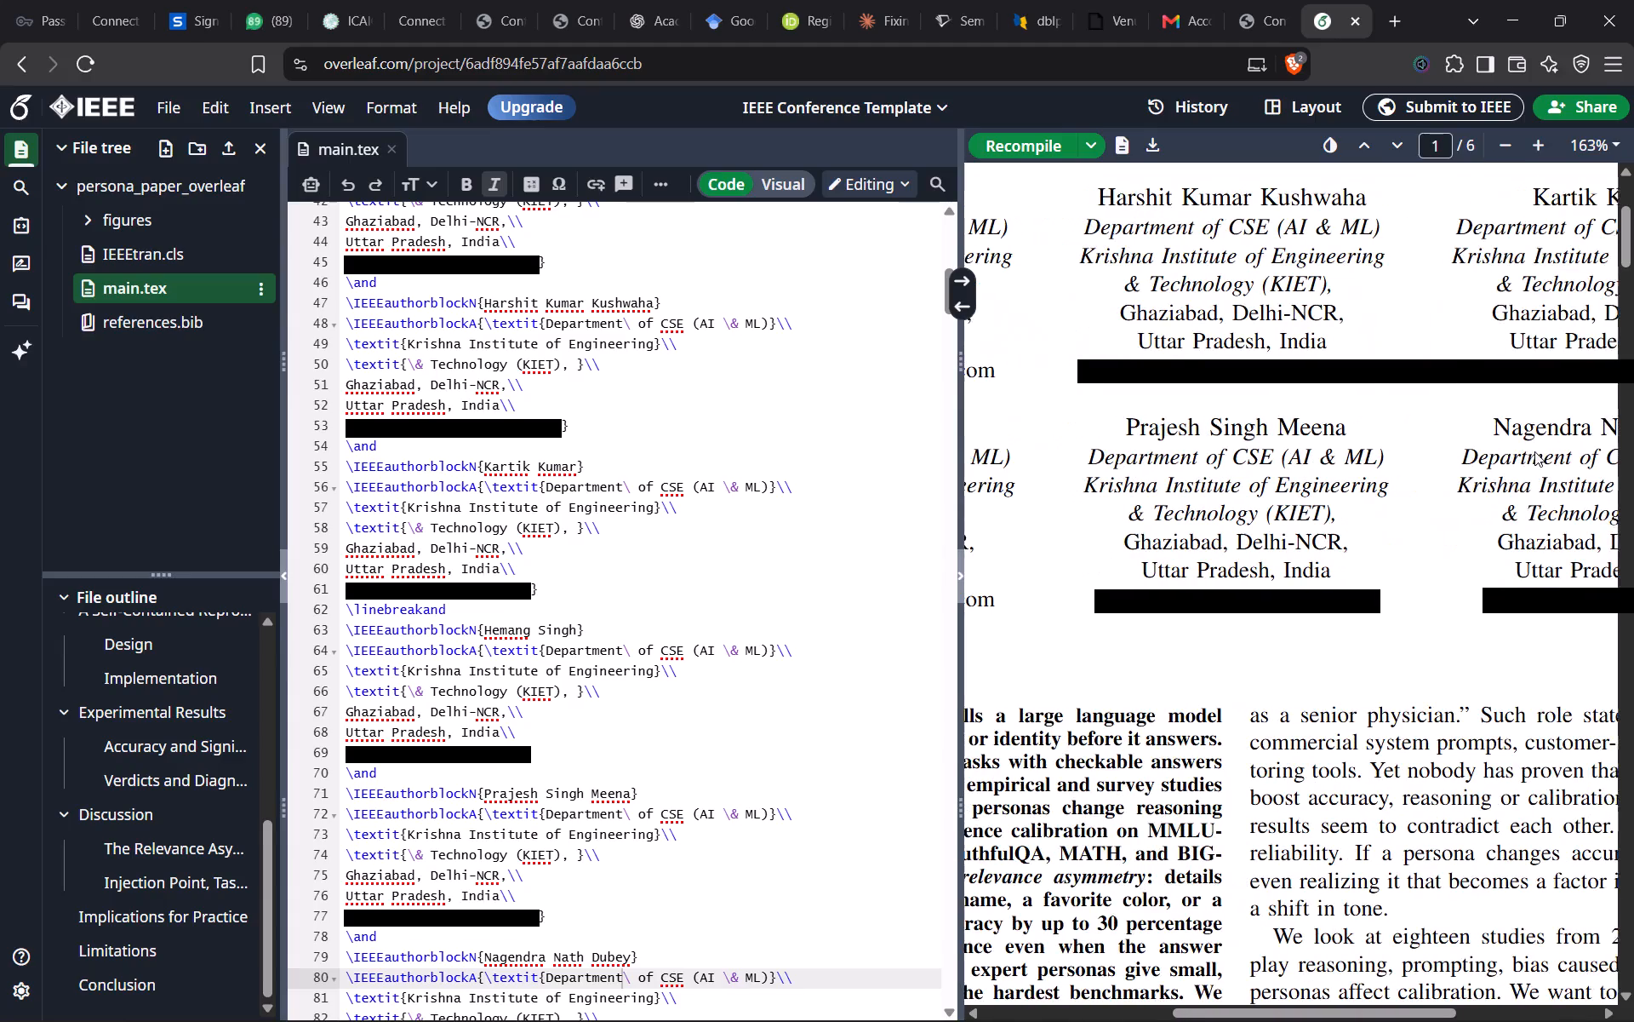
{"action": "scroll", "coordinate": [1534, 451], "scroll_direction": "right", "scroll_amount": 4}
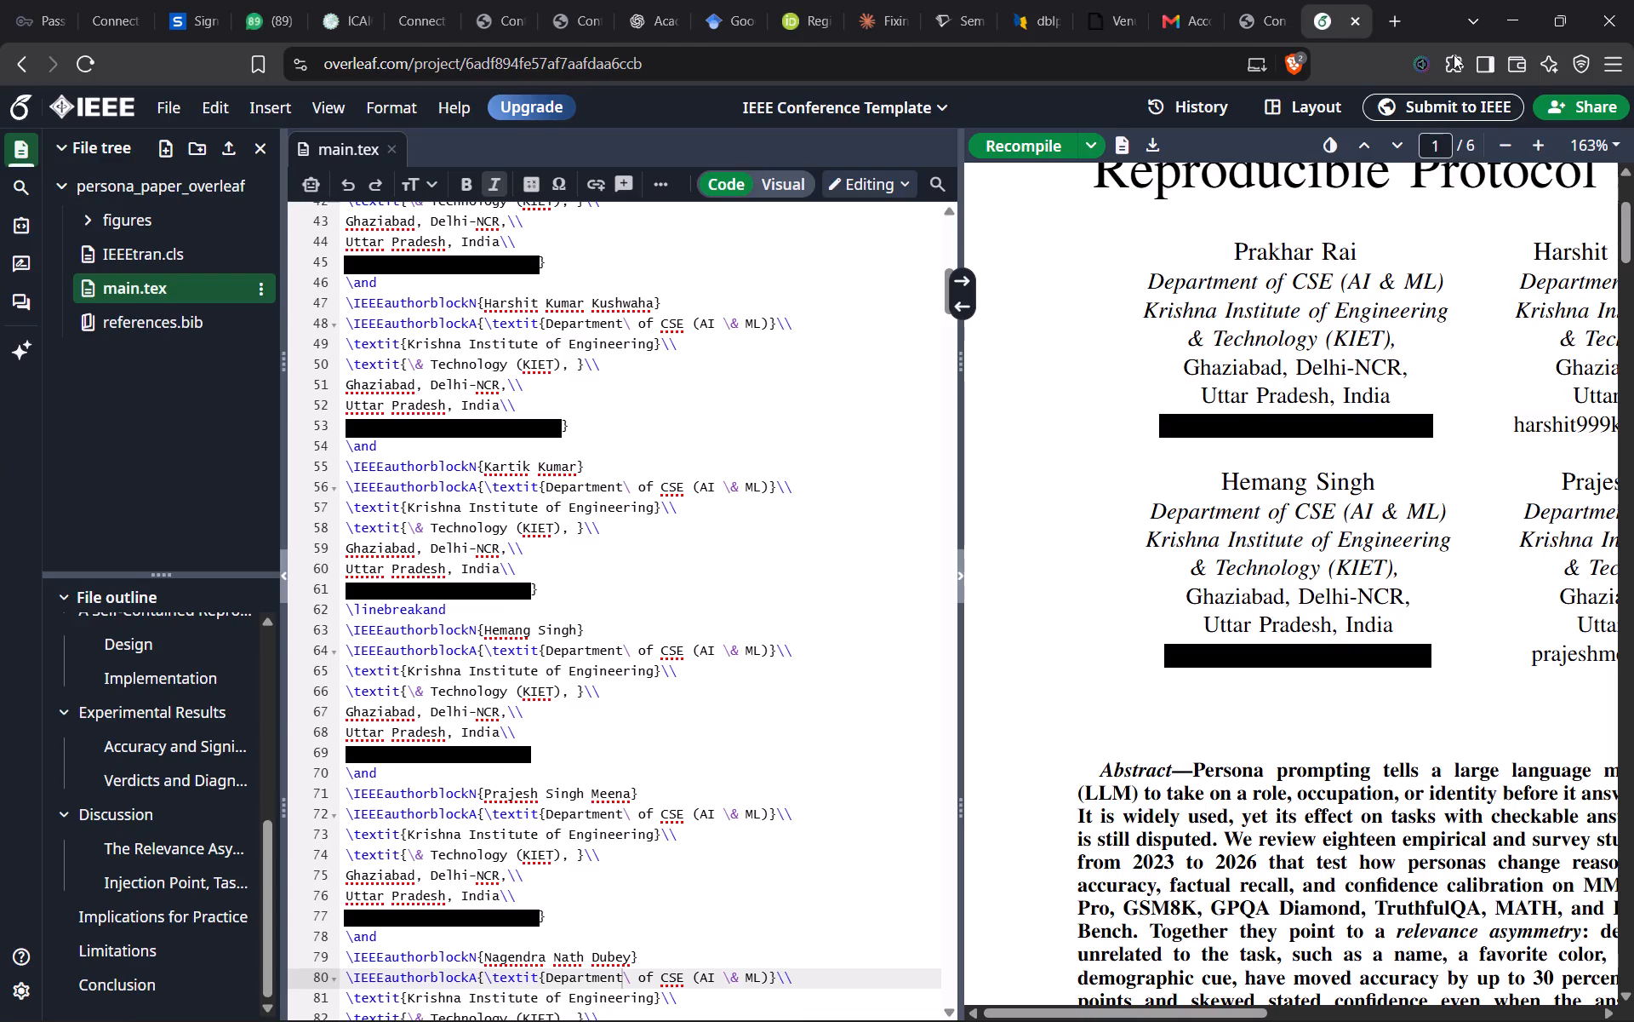
Download the compiled PDF into the let's_go folder under the file name "submit".
{"action": "left_click", "coordinate": [1161, 141]}
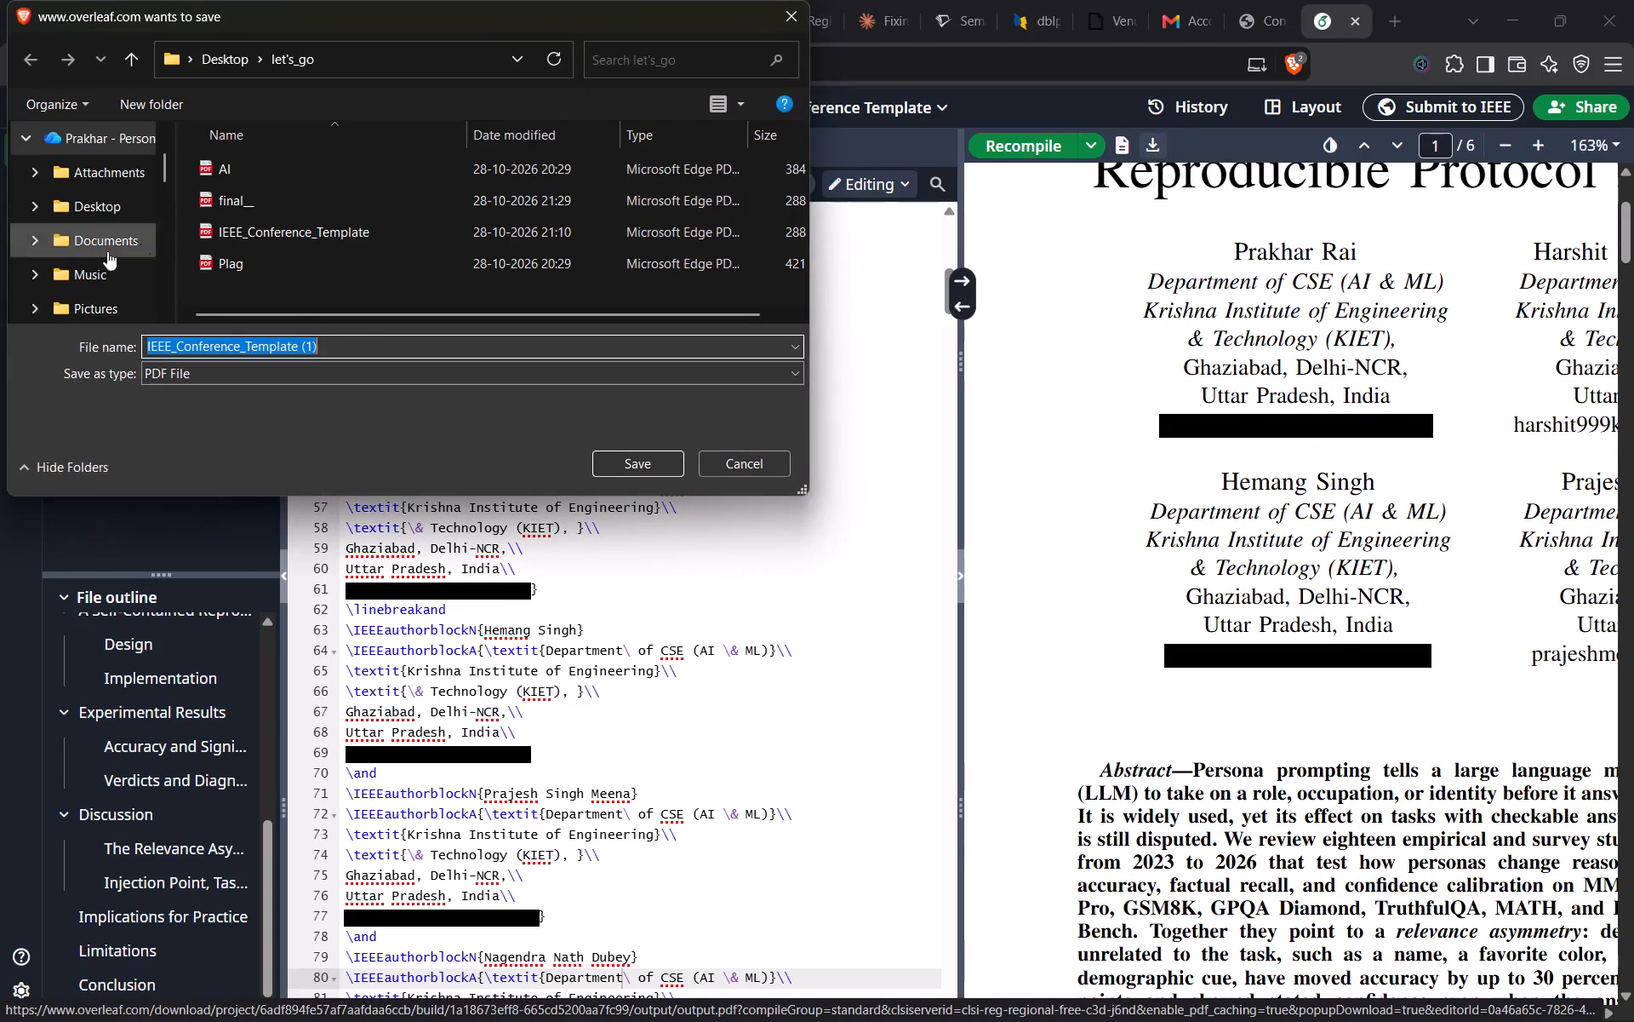
{"action": "key", "text": "BackSpace"}
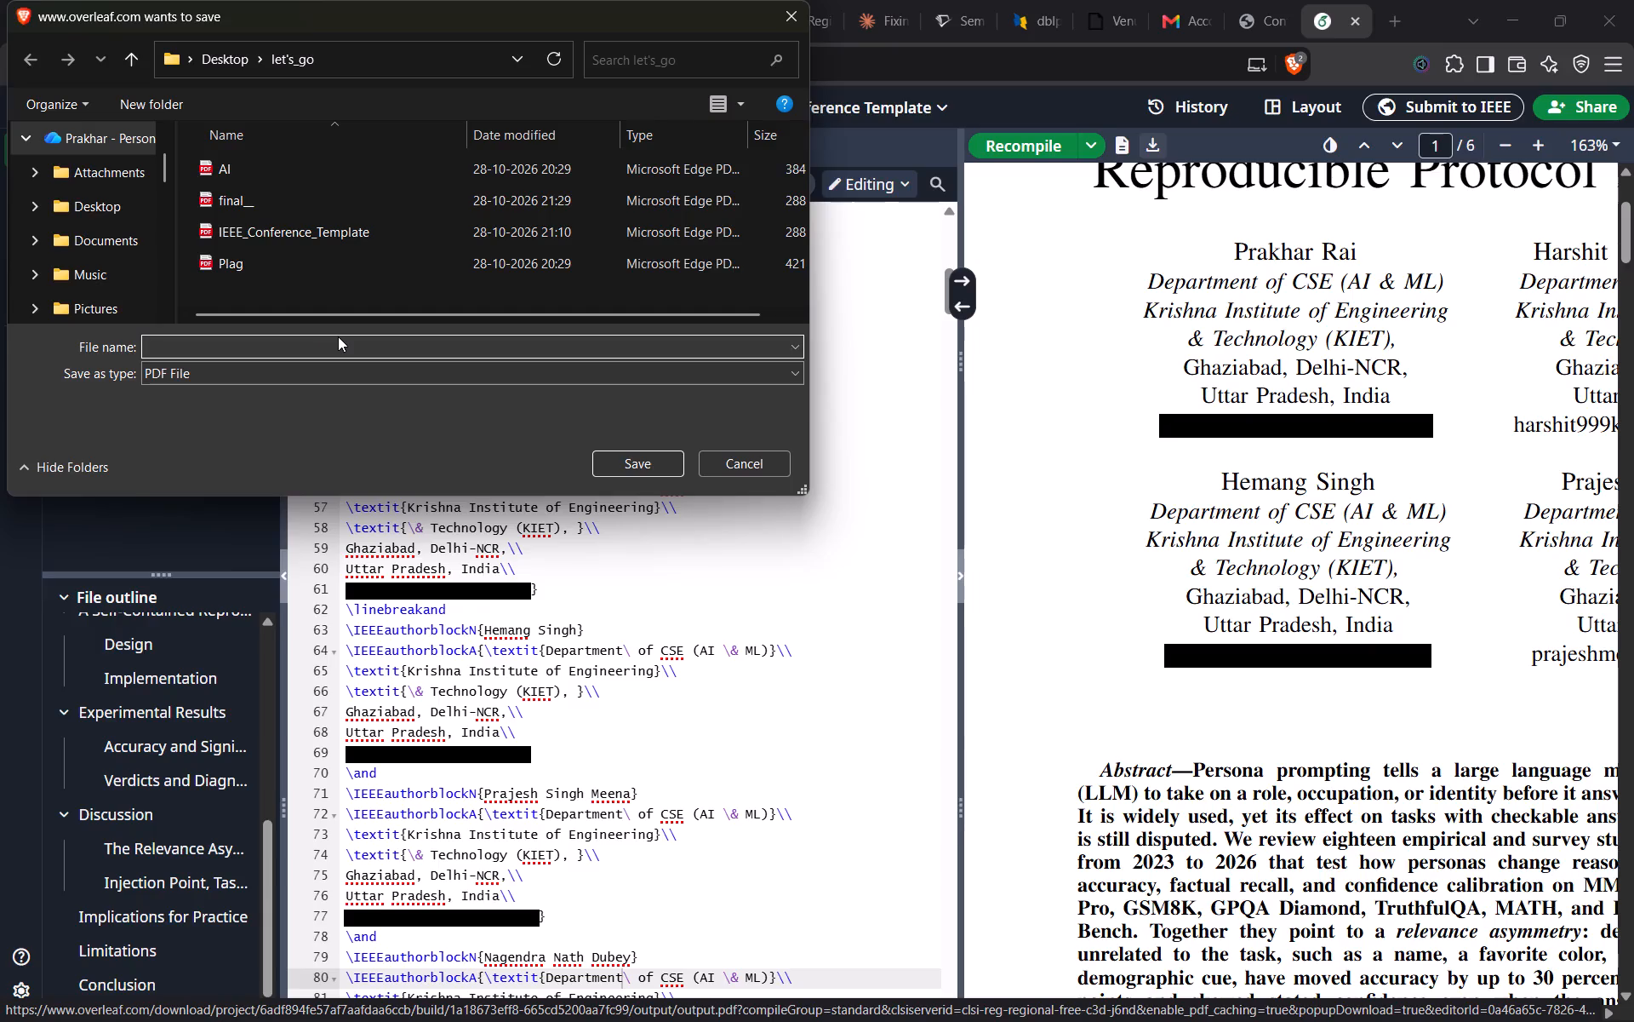
{"action": "type", "text": "submit"}
{"action": "left_click", "coordinate": [619, 462]}
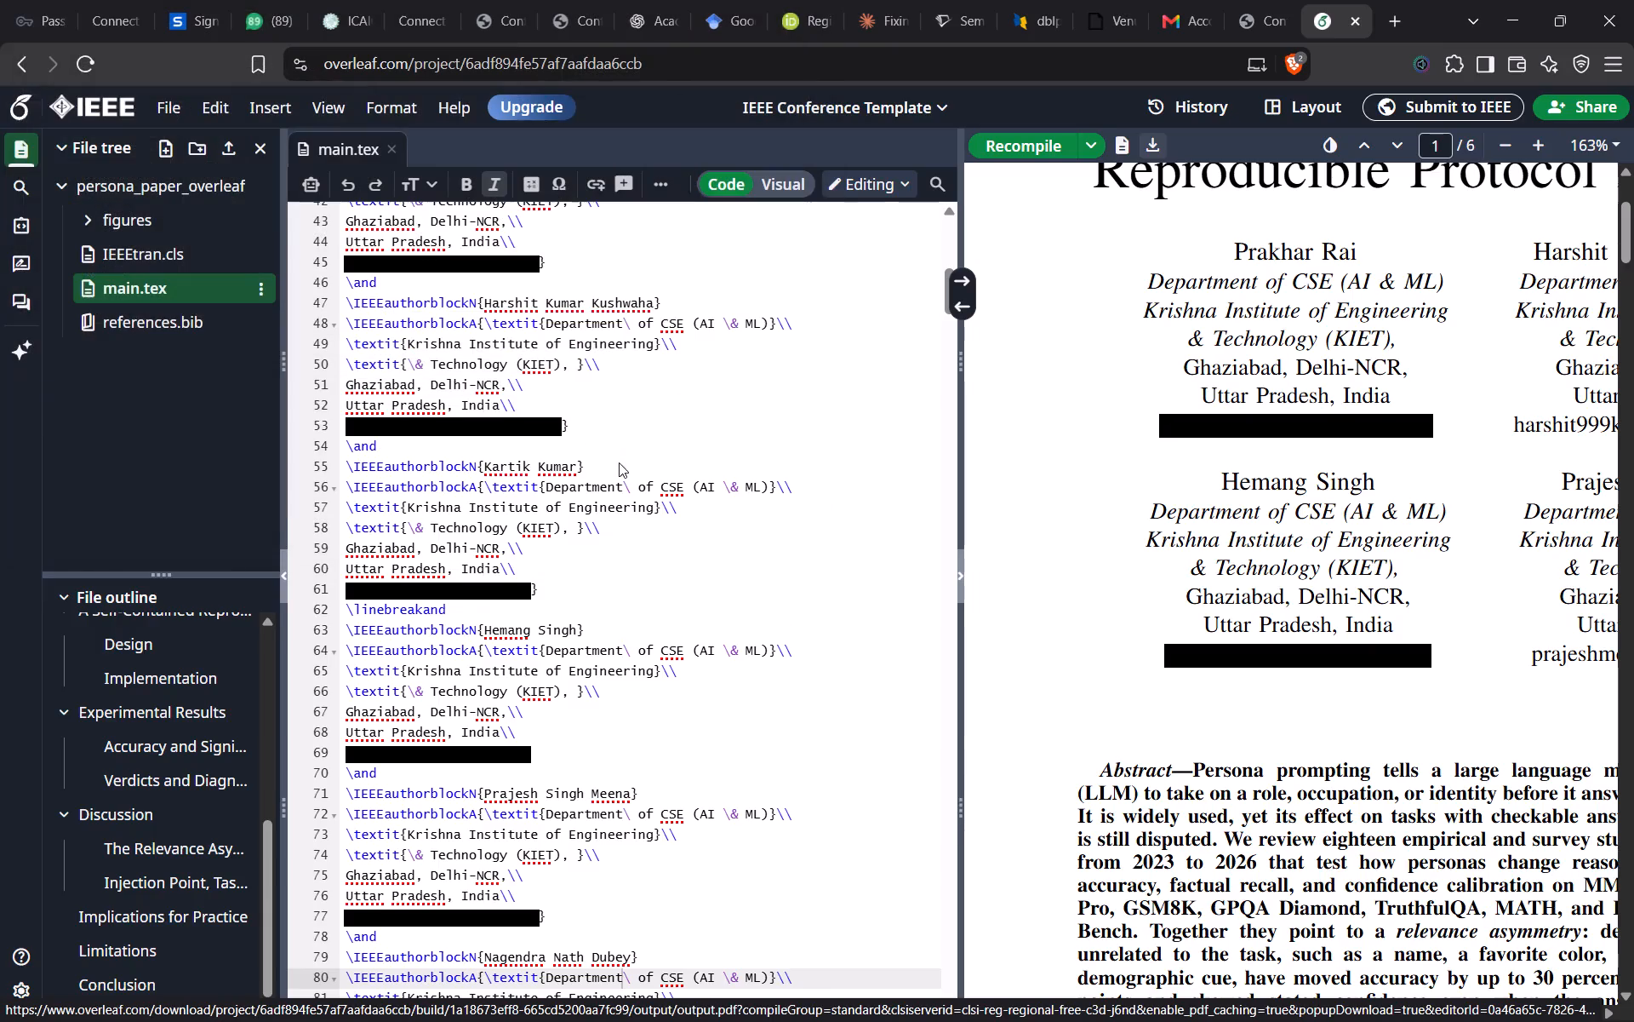
Download the project source as a ZIP archive into the let's_go folder under the file name "submitt".
{"action": "left_click", "coordinate": [163, 105]}
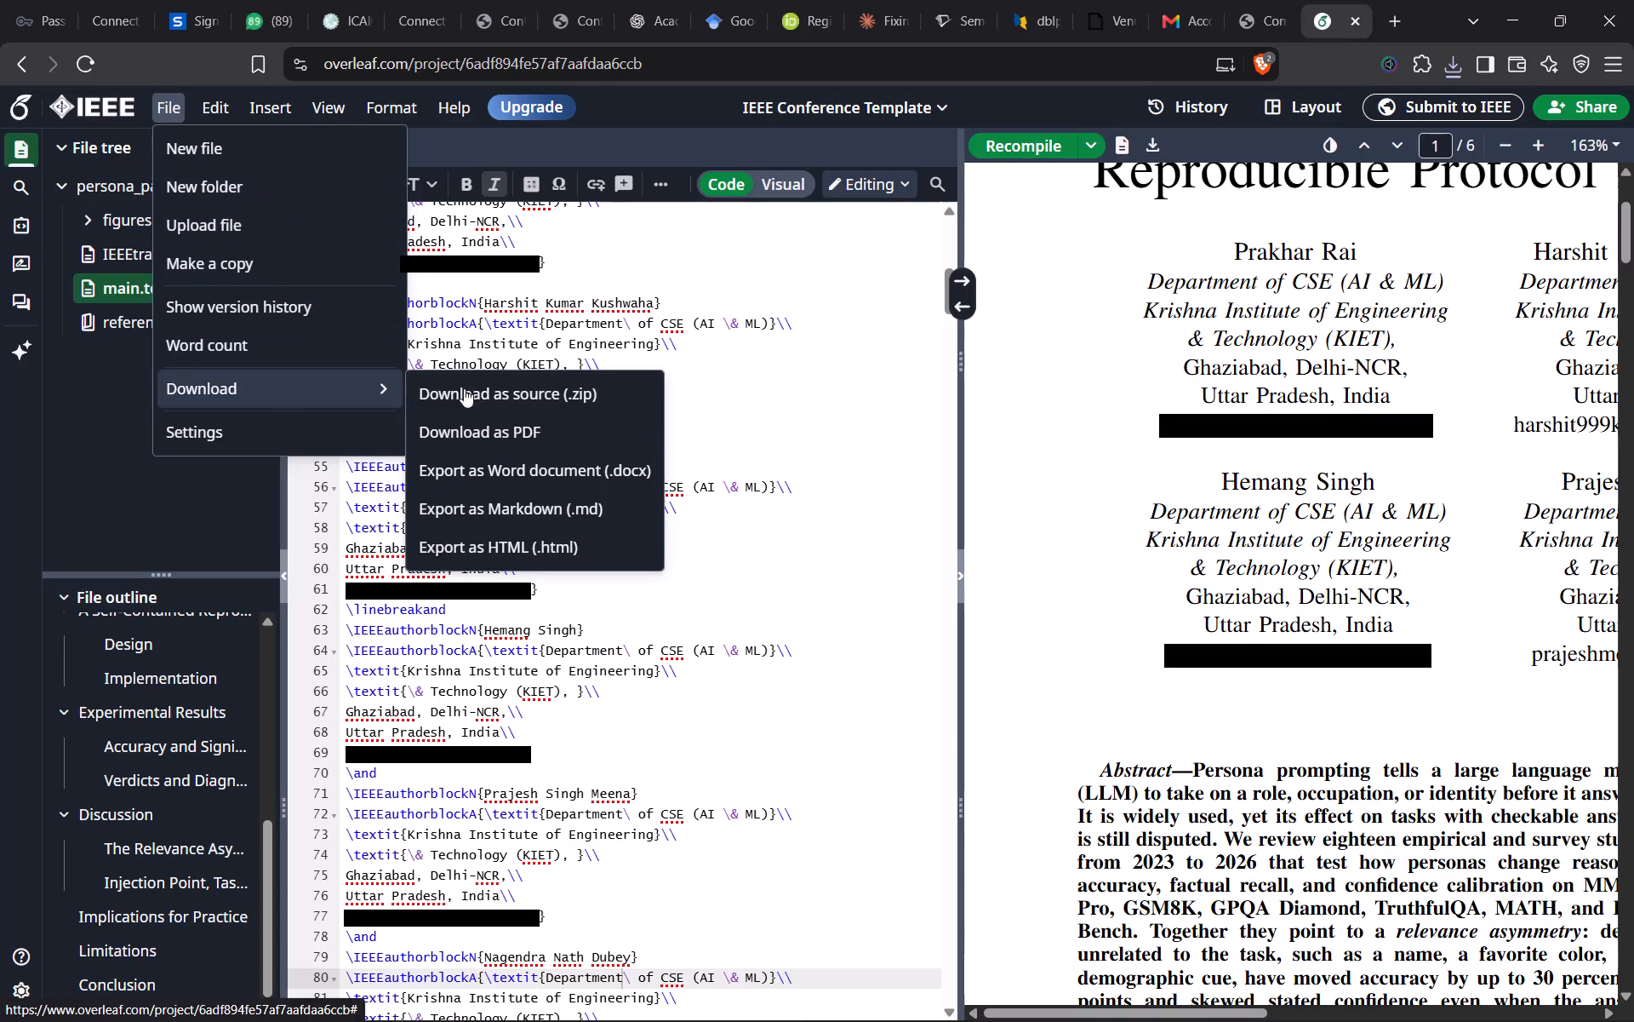
{"action": "left_click", "coordinate": [483, 386]}
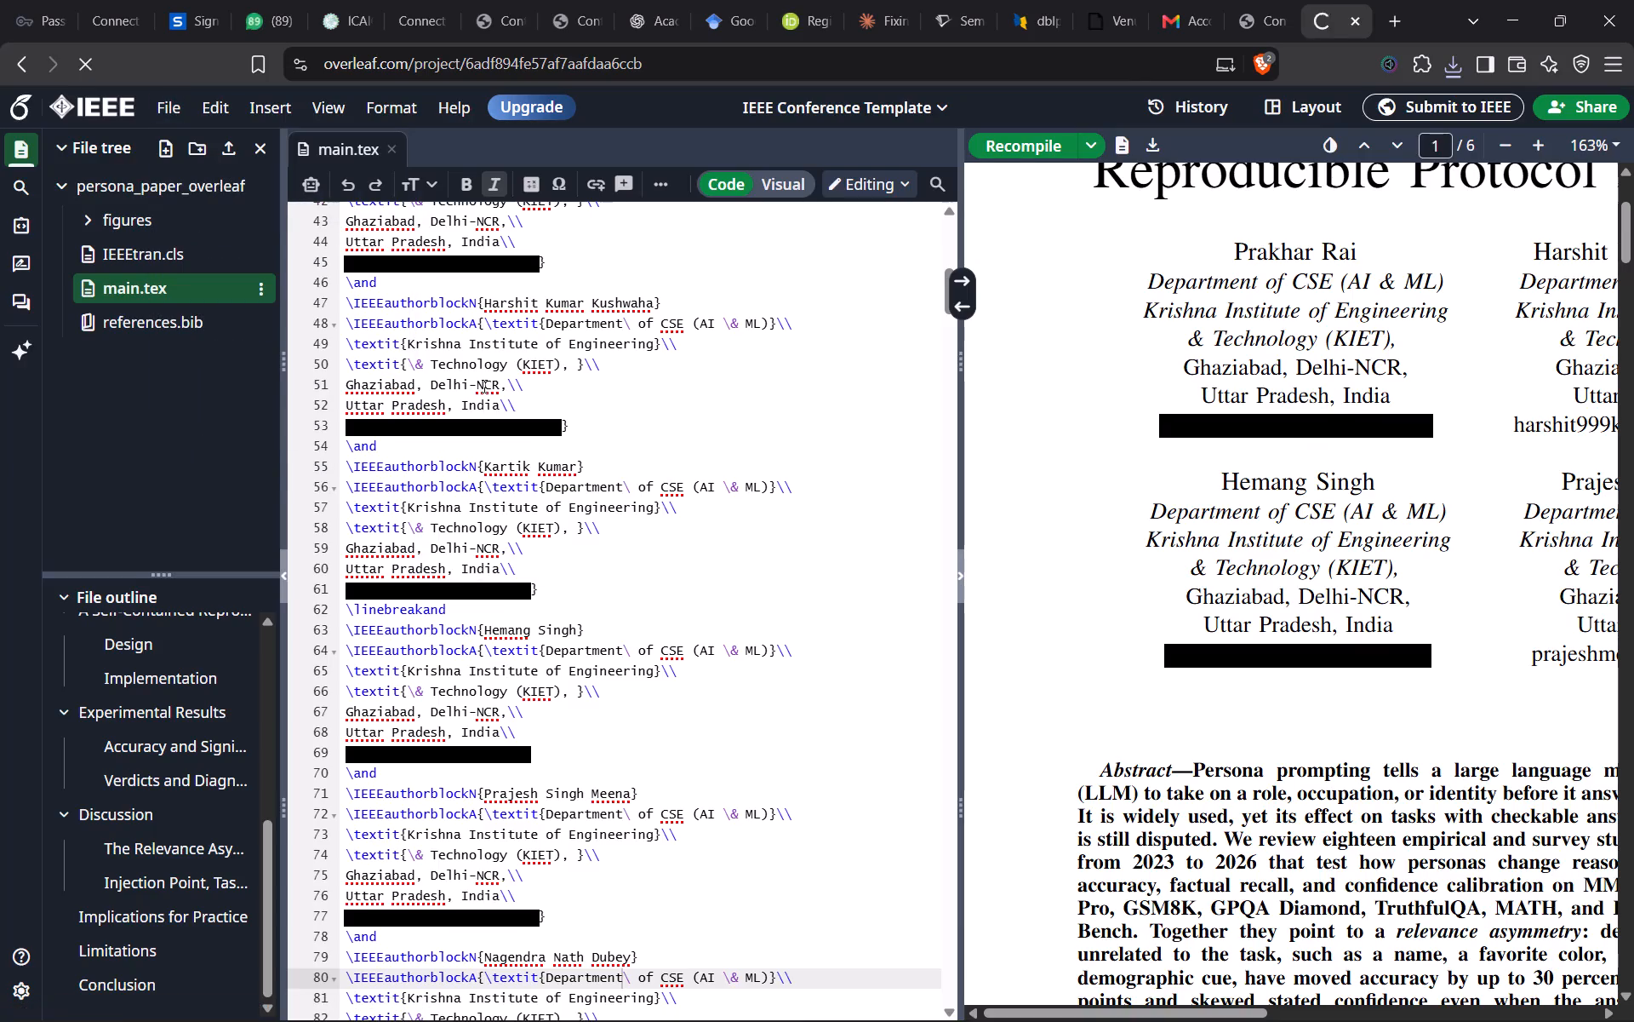
{"action": "type", "text": "sum"}
{"action": "key", "text": "BackSpace"}
{"action": "type", "text": "bmitt"}
{"action": "left_click", "coordinate": [661, 456]}
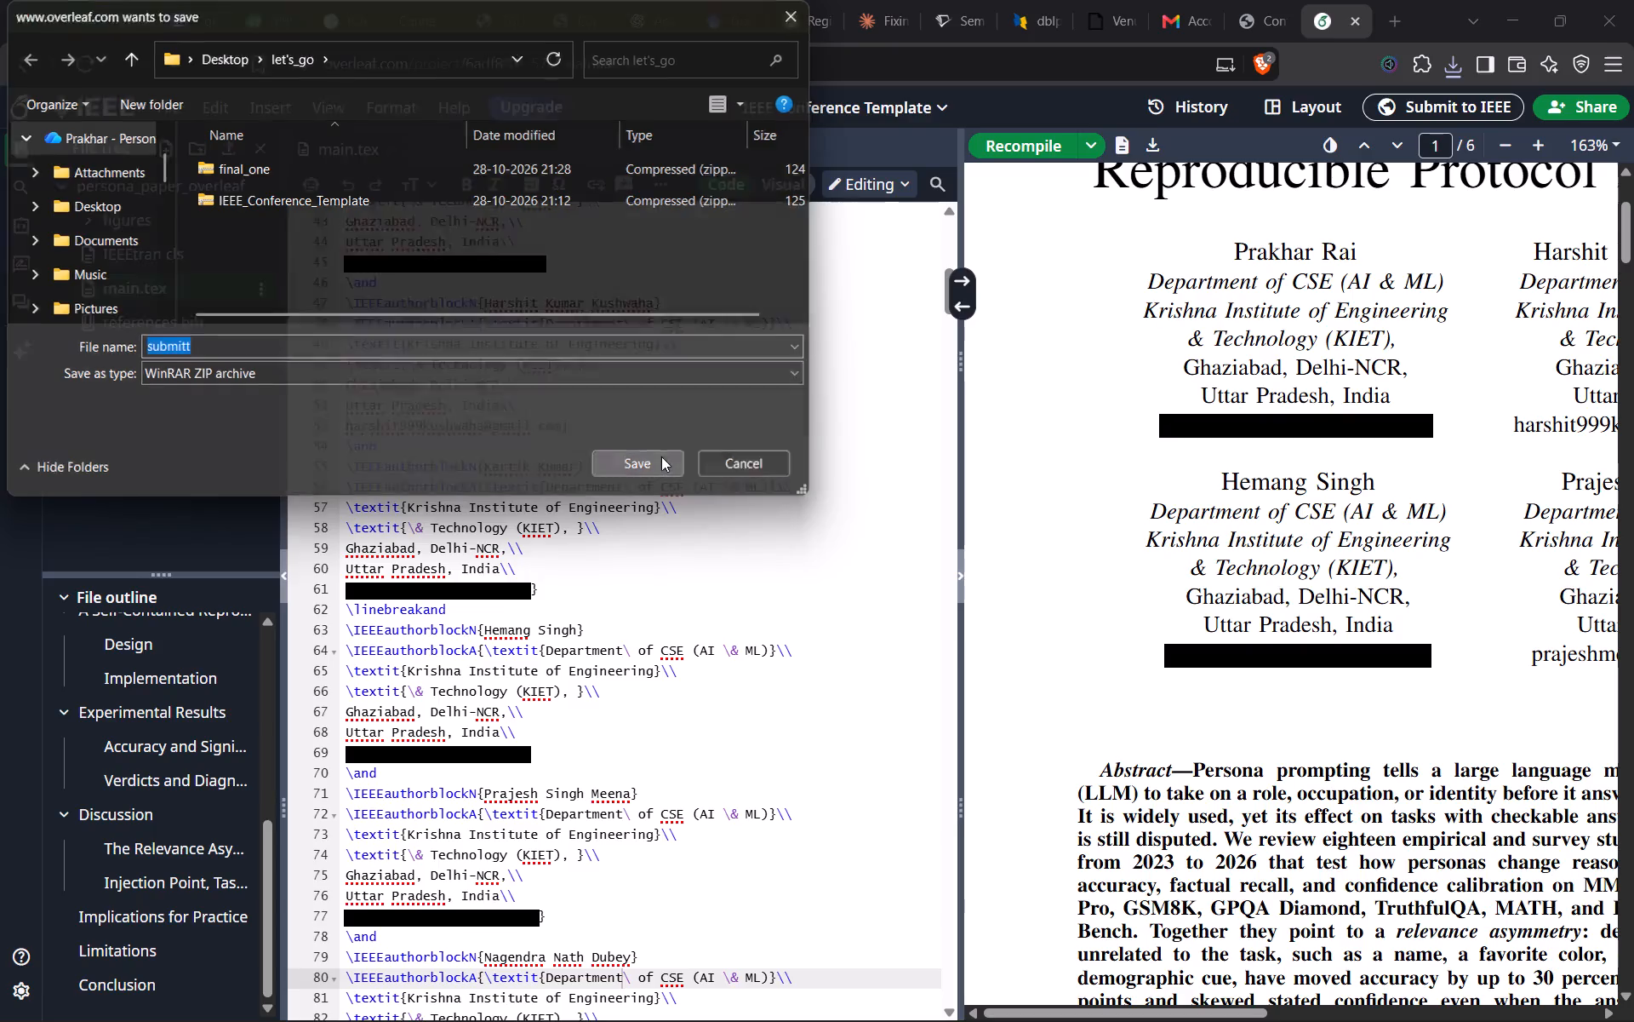
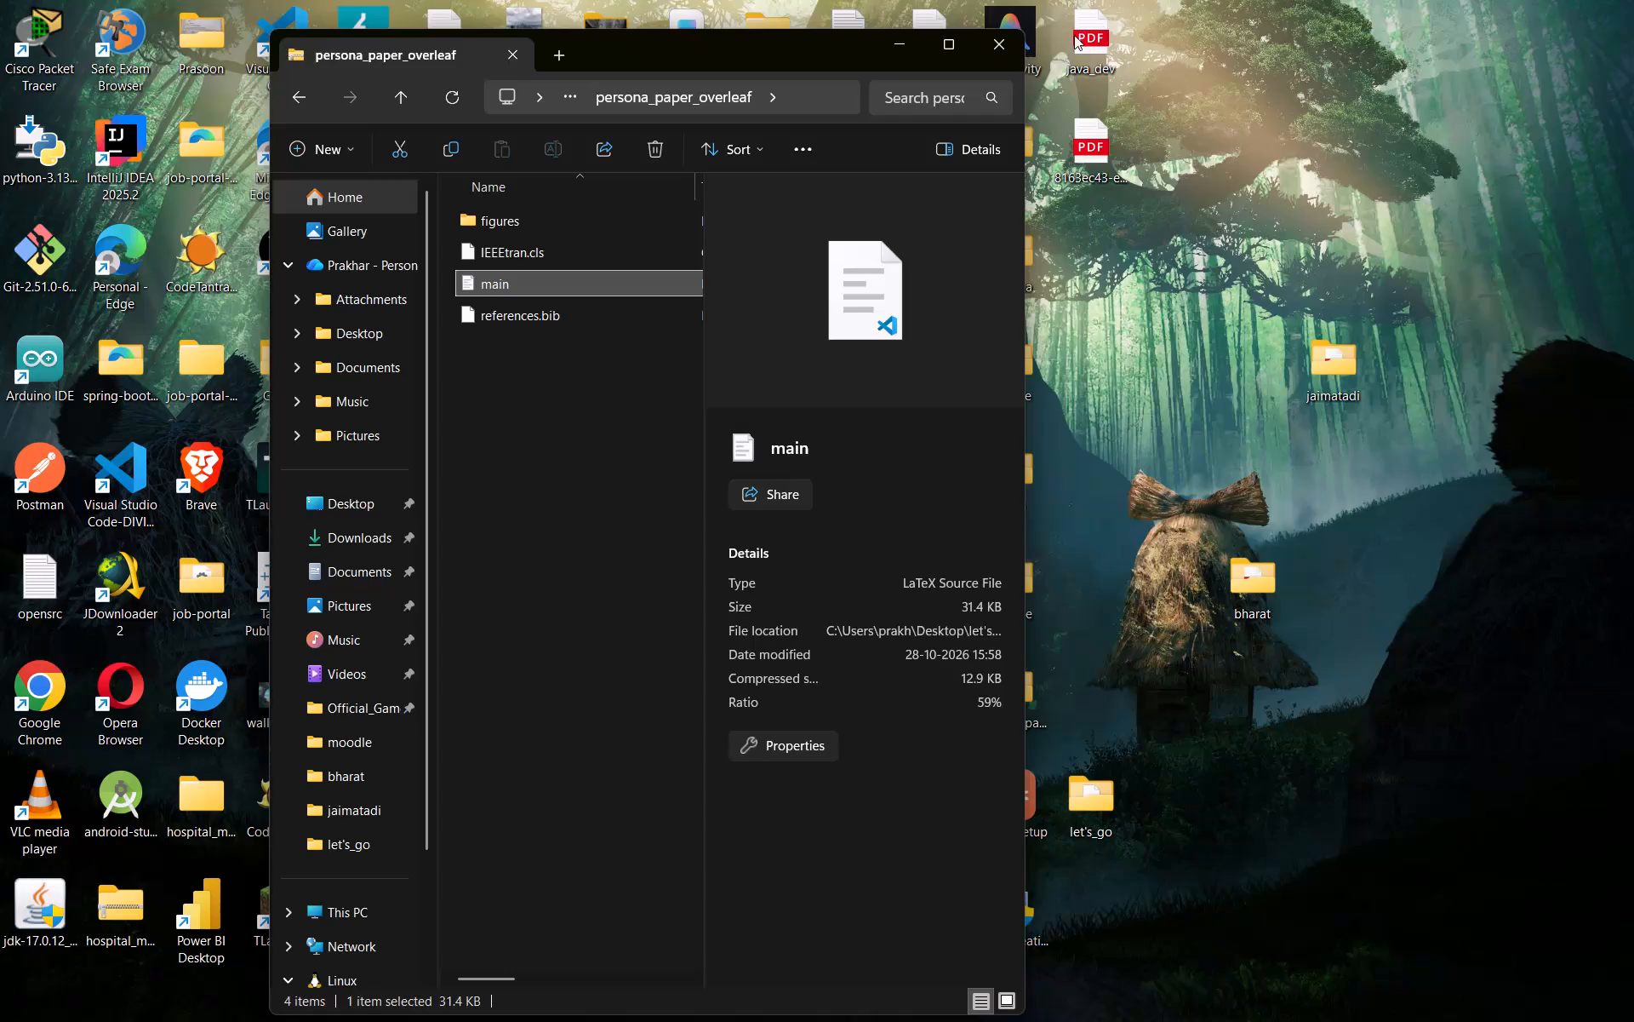
Close the File Explorer window showing the persona_paper_overleaf folder.
{"action": "left_click", "coordinate": [997, 47]}
Open the Shut Down Windows dialog from the desktop.
{"action": "key", "text": "alt+F4"}
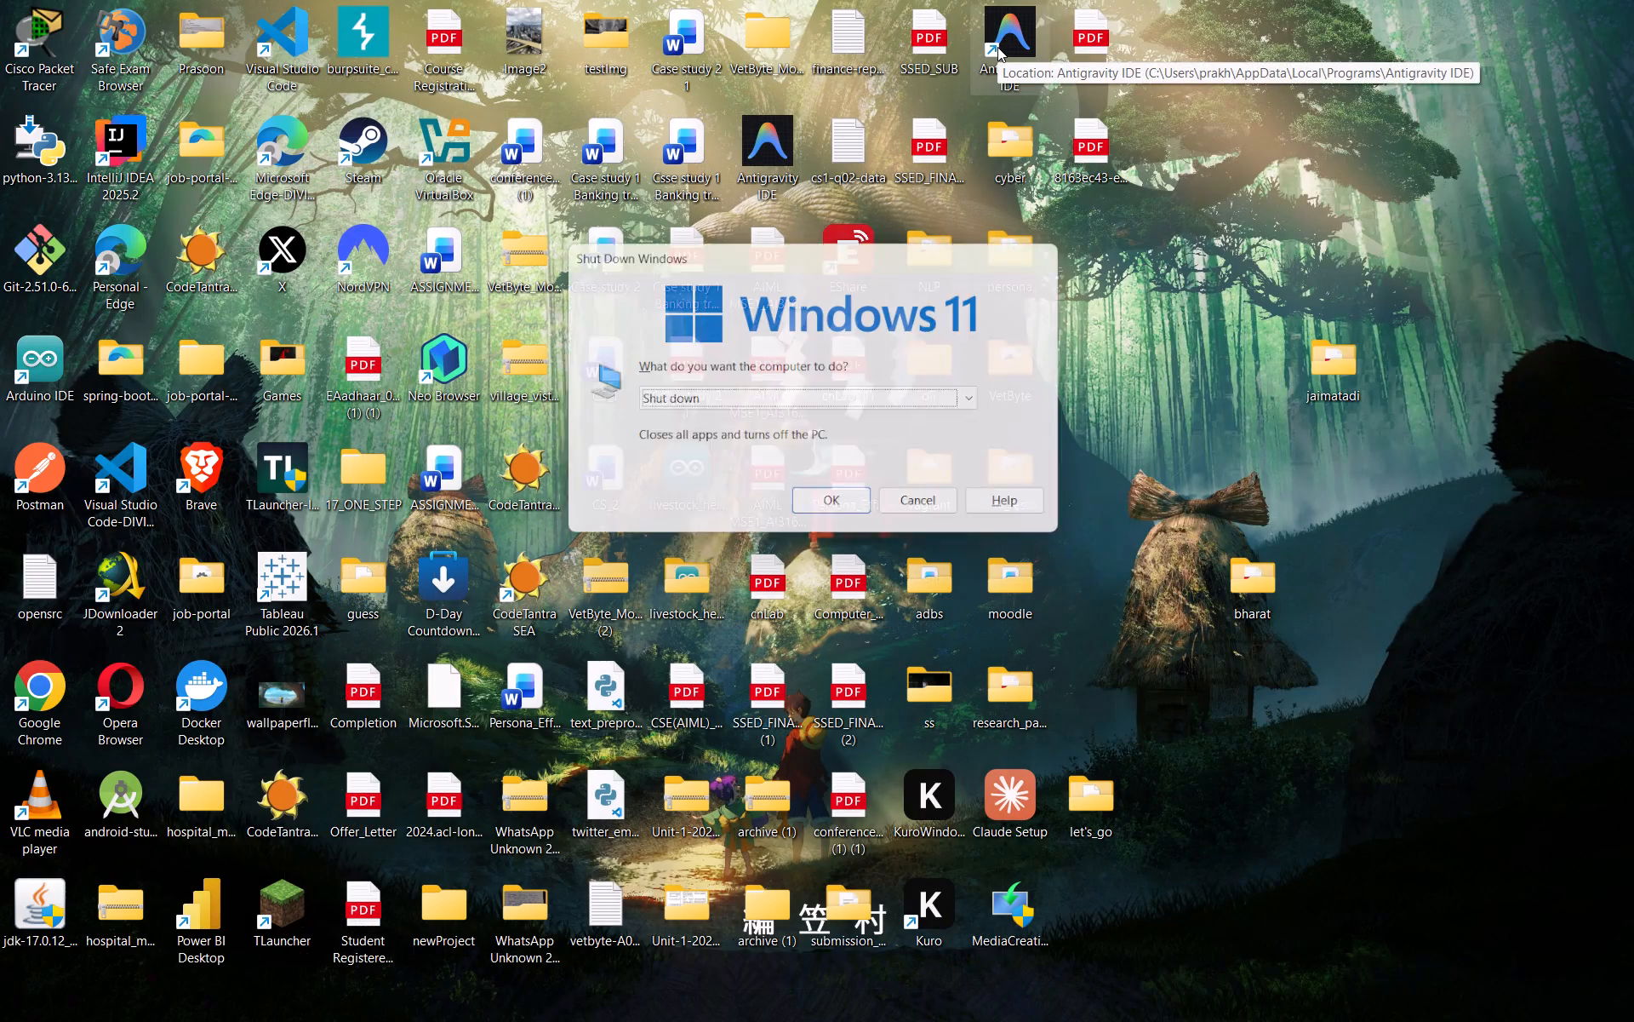